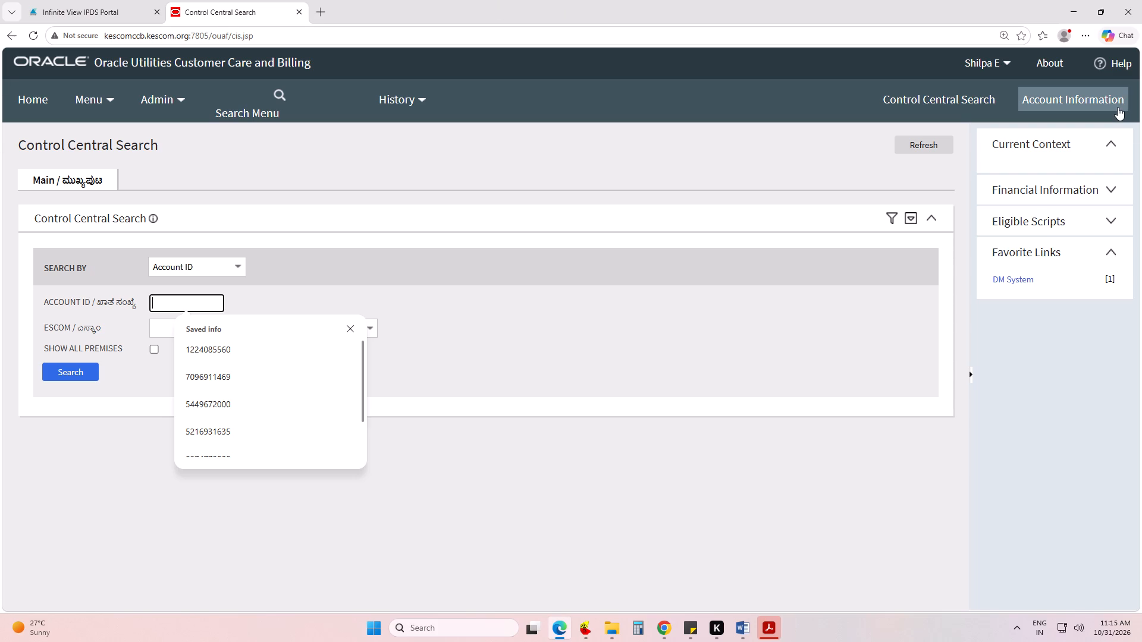
Enter the customer's account ID in the Control Central Search and run the search for that account.
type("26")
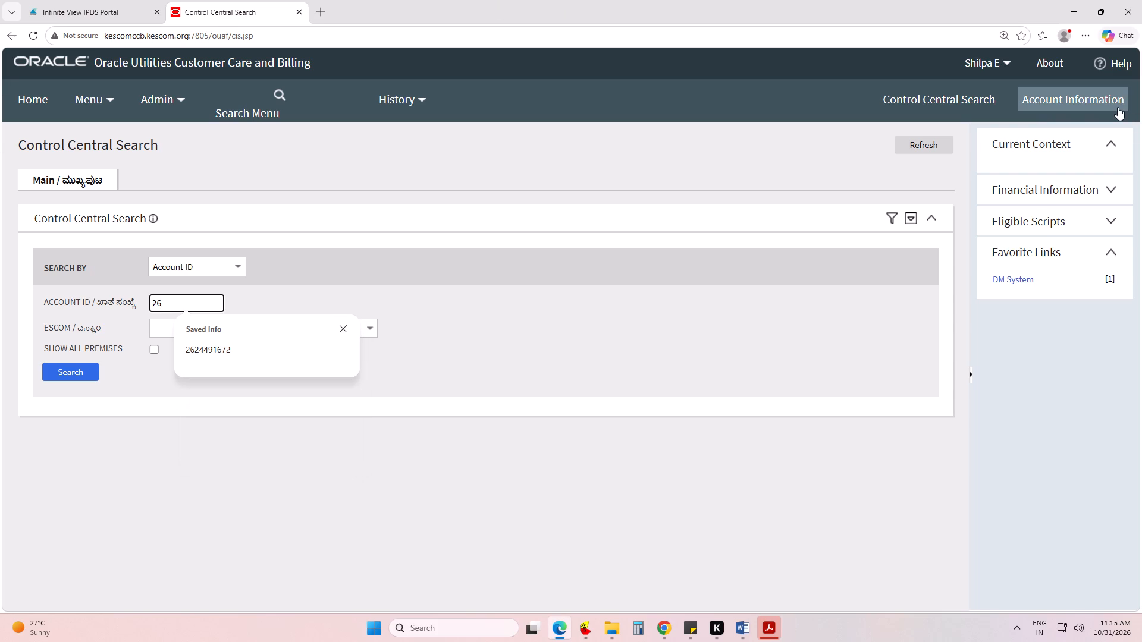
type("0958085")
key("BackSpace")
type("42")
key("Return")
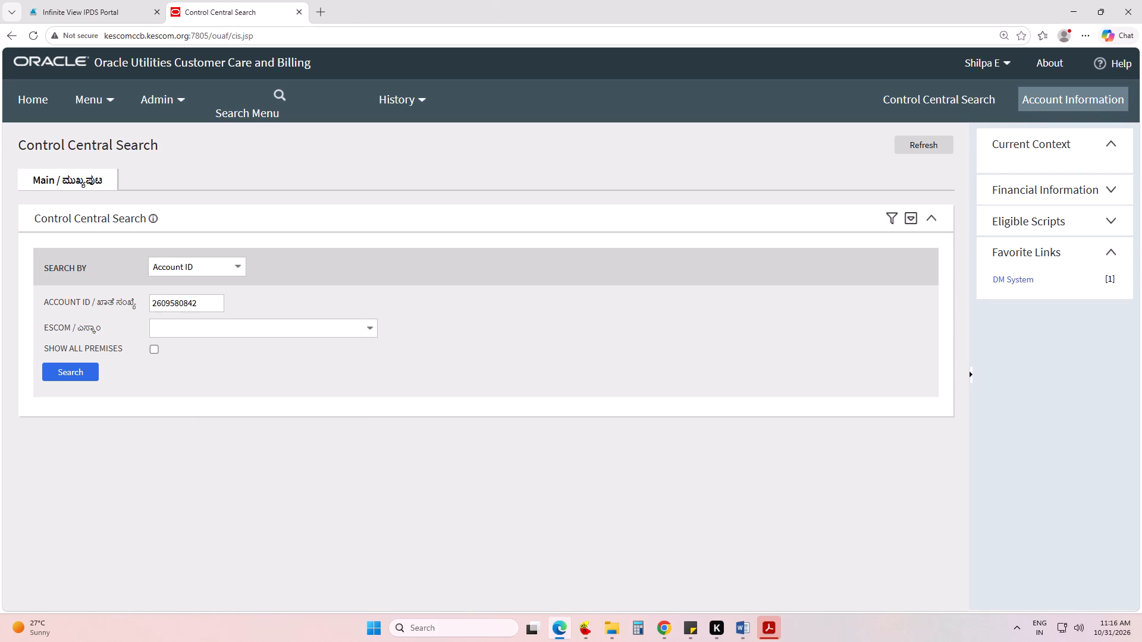
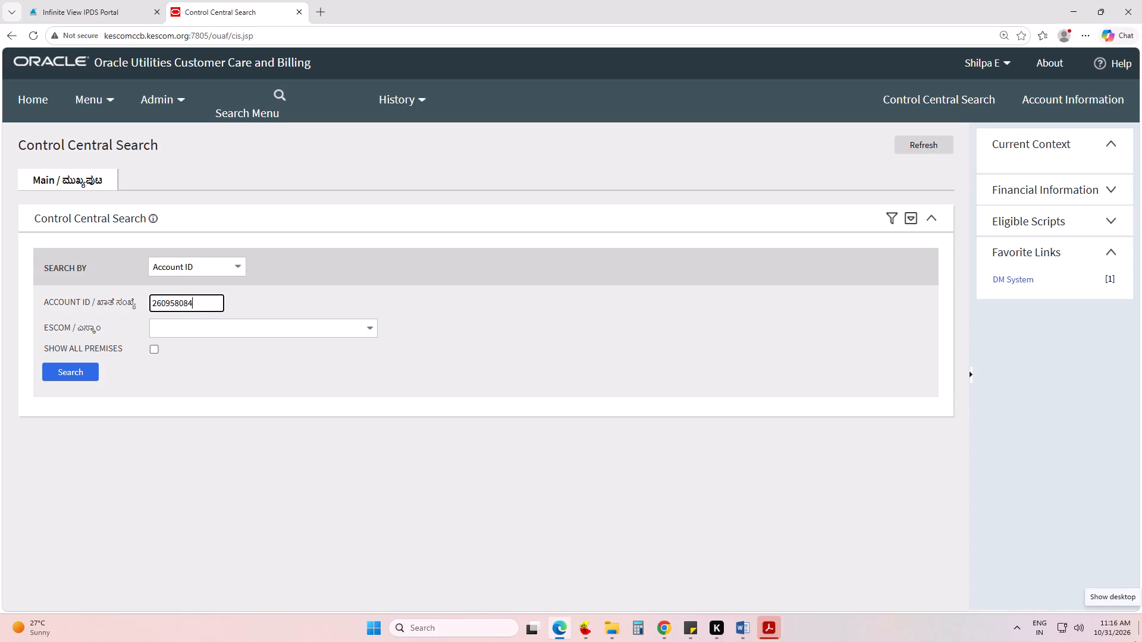
Complete the customer's account ID in the Control Central Search and run the search.
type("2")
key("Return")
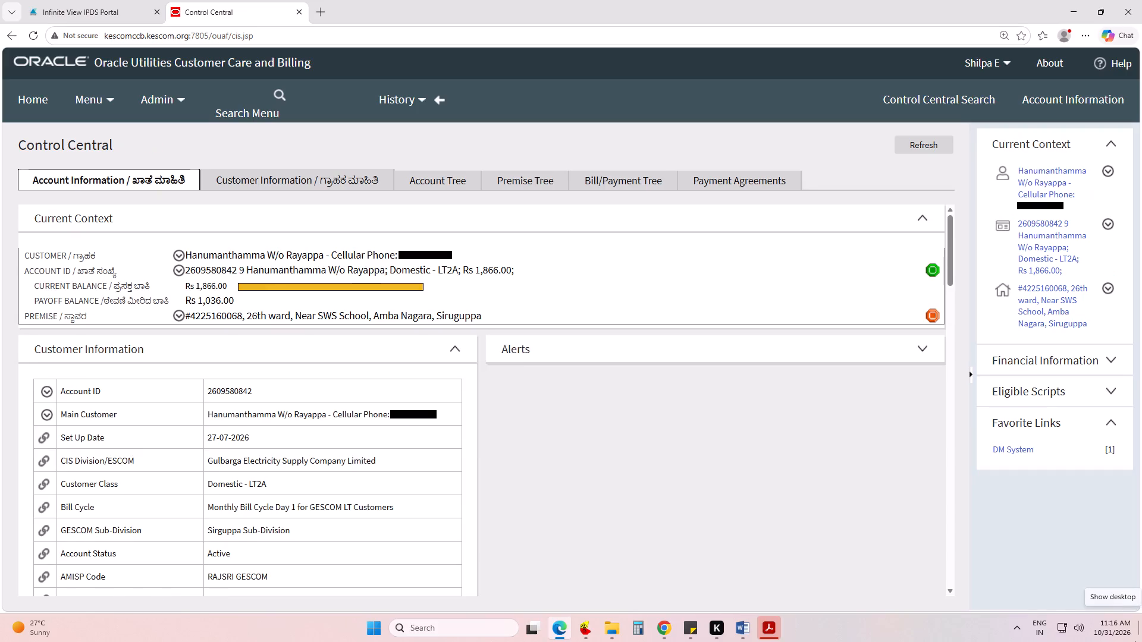
From the account's premise context, go to Case Query and open the premise's New Connection case.
left_click(1104, 293)
left_click(945, 326)
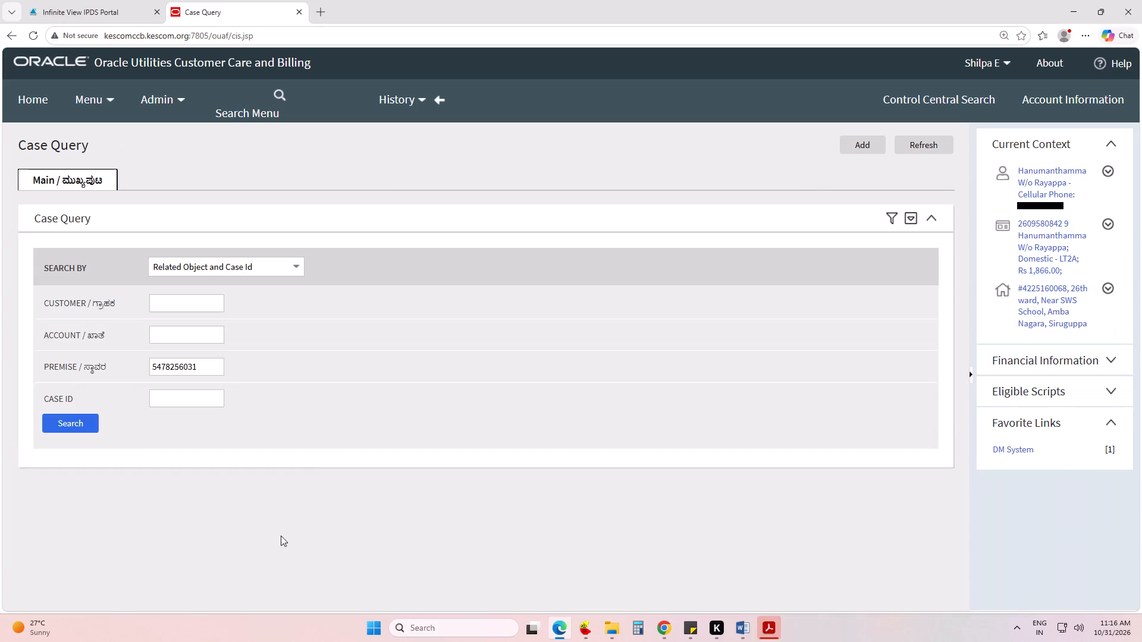
left_click(200, 523)
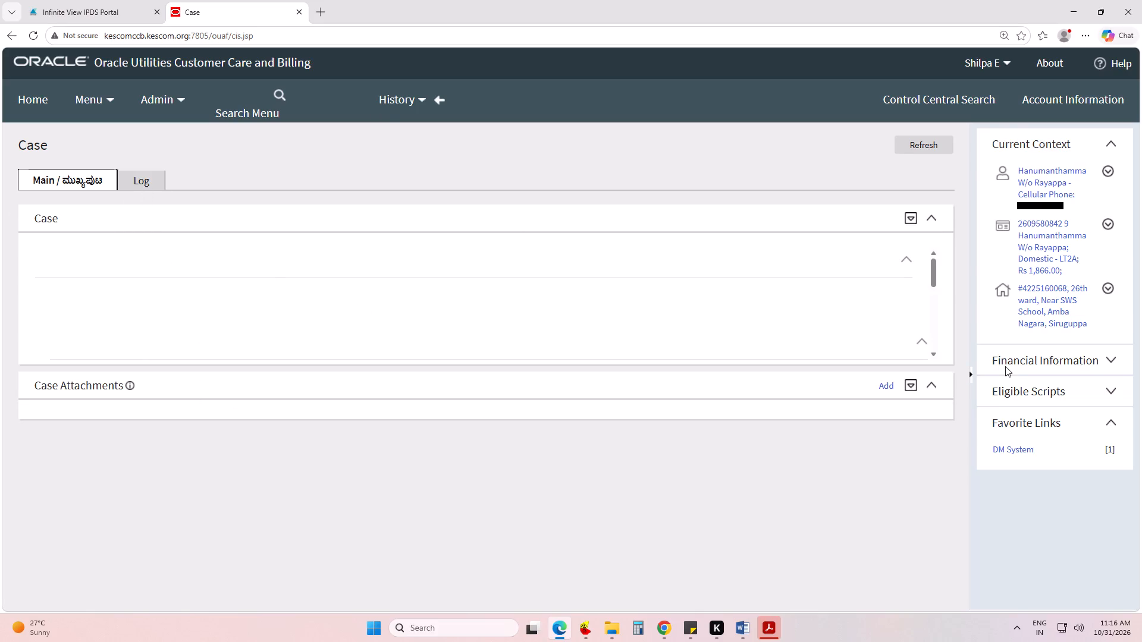
Open the log of the New Connection case and examine its entries.
scroll(224, 144, "up", 4)
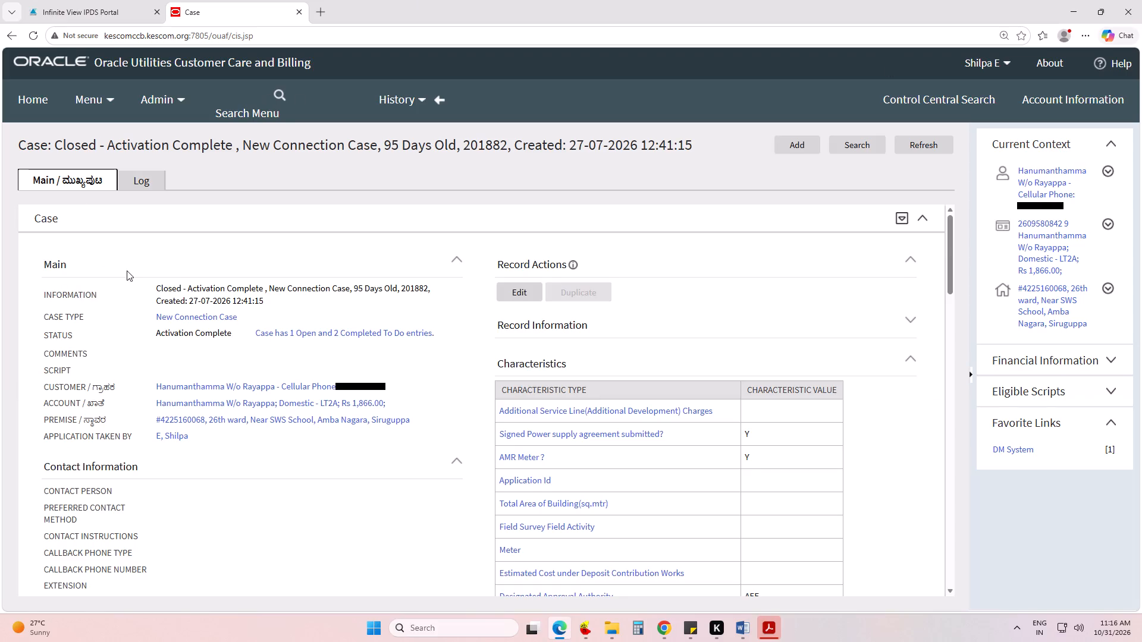
left_click(141, 181)
left_click(149, 177)
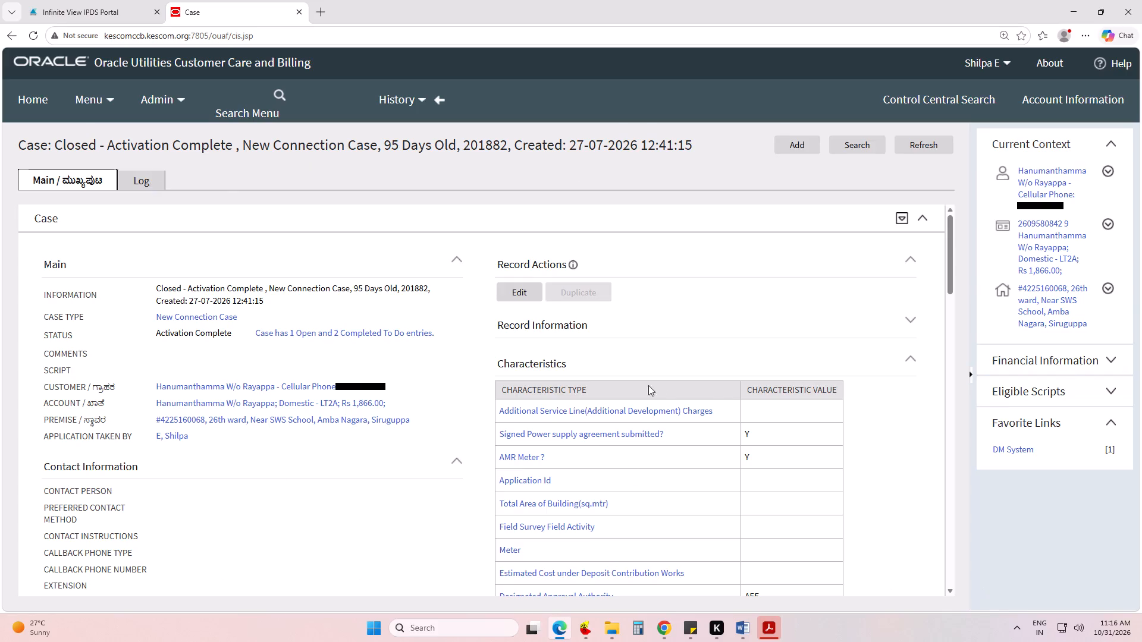
scroll(313, 341, "up", 4)
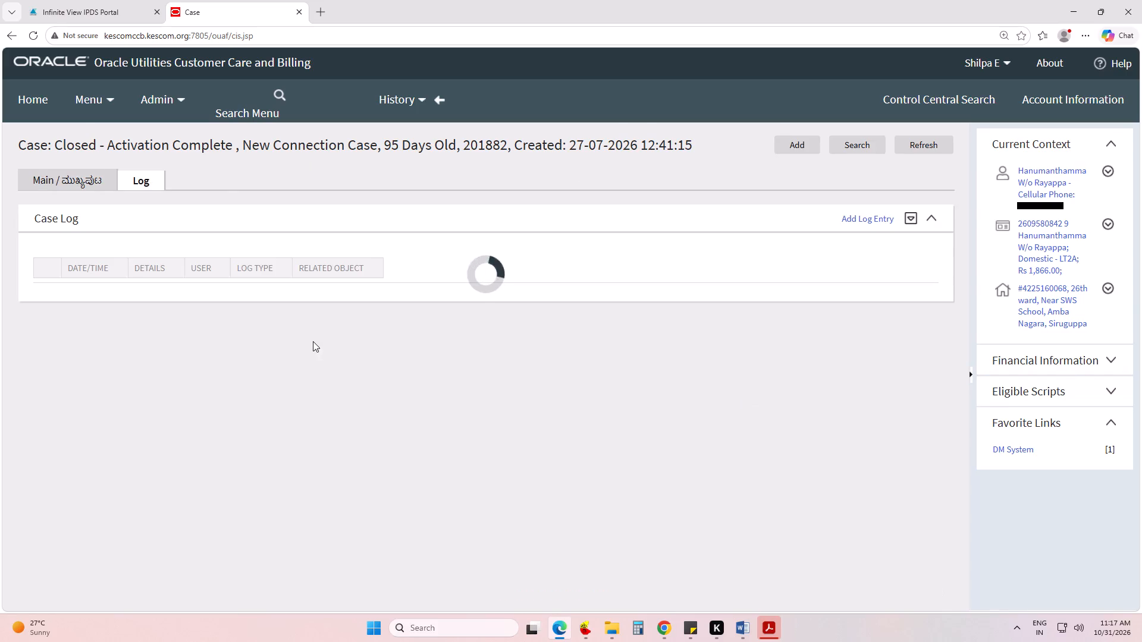
scroll(550, 392, "up", 5)
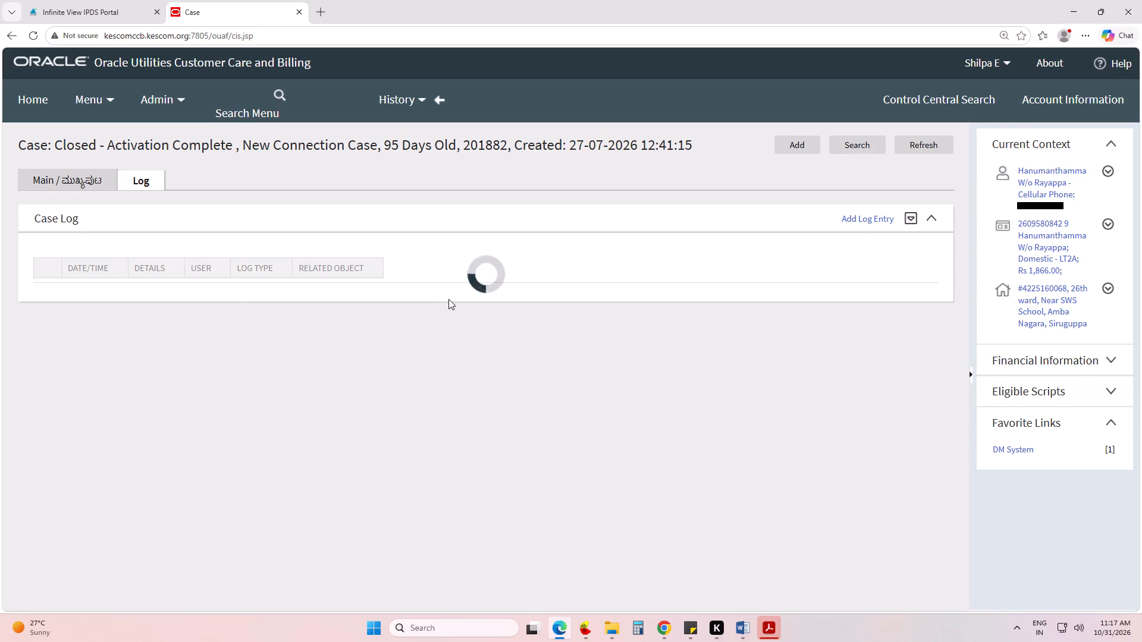
scroll(443, 299, "up", 3)
scroll(892, 389, "up", 7)
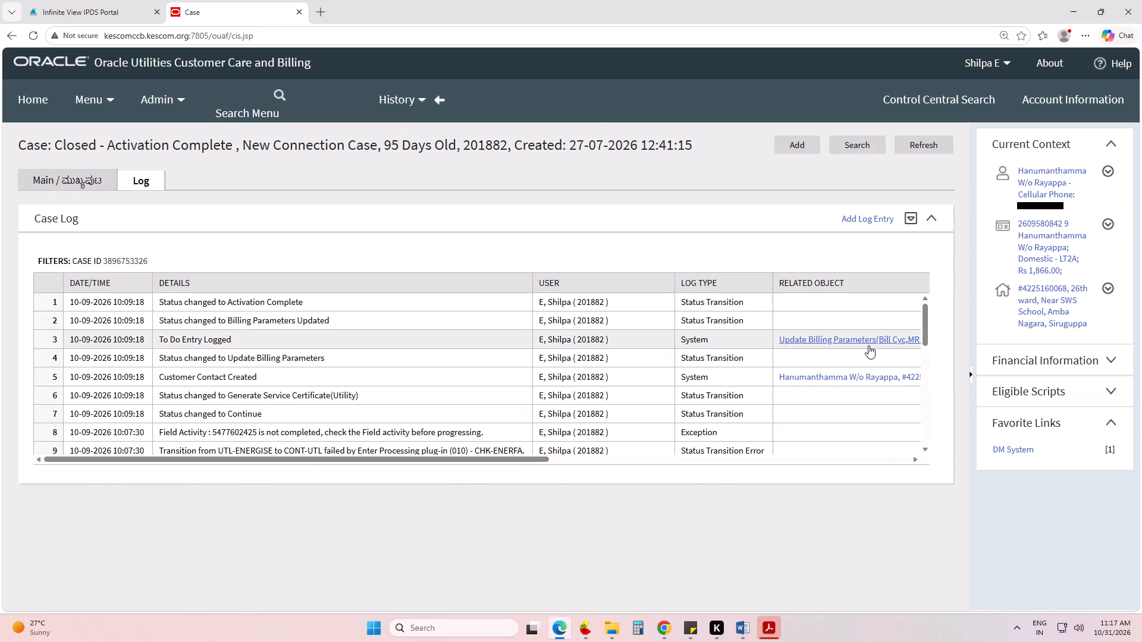
Open the customer contact linked to the Customer Contact Created log entry and display its Service Certificate letter.
left_click(858, 378)
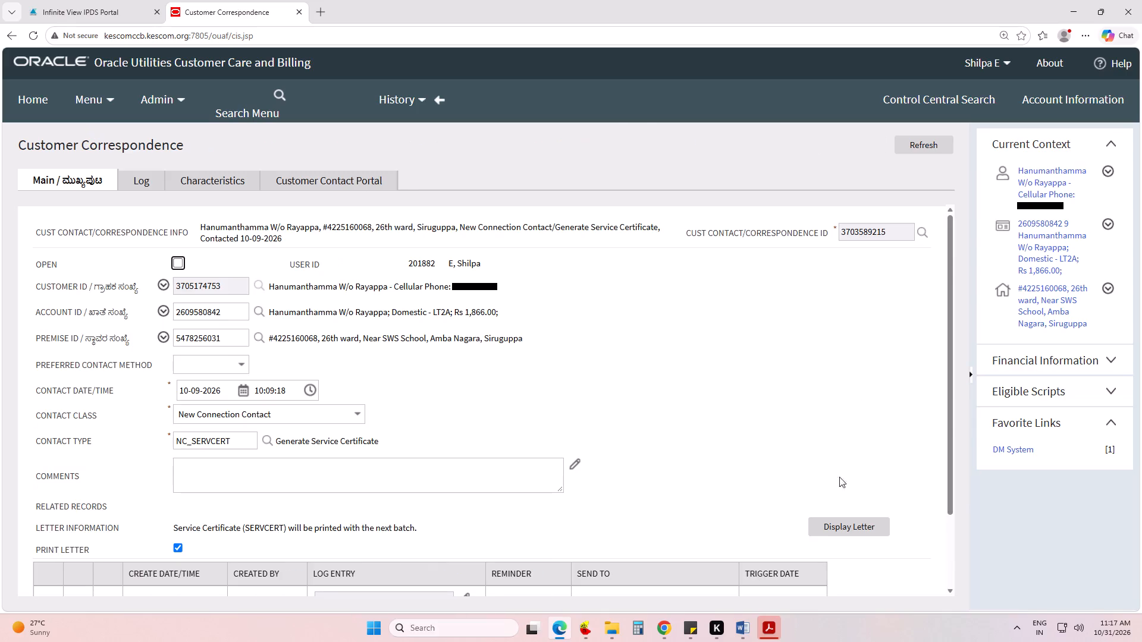
left_click(852, 533)
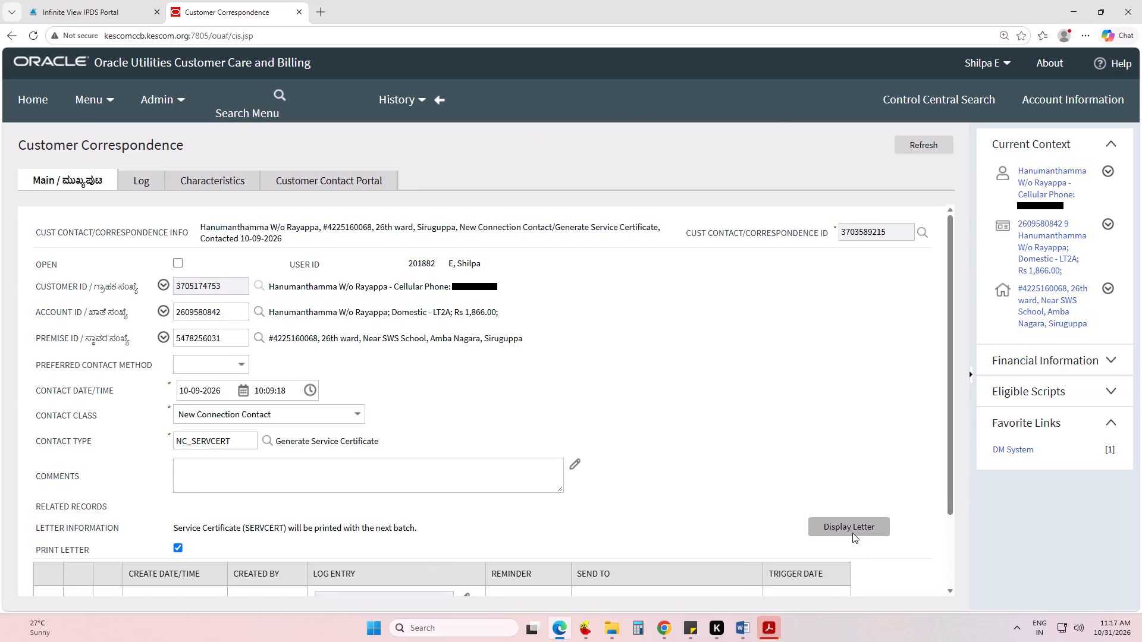
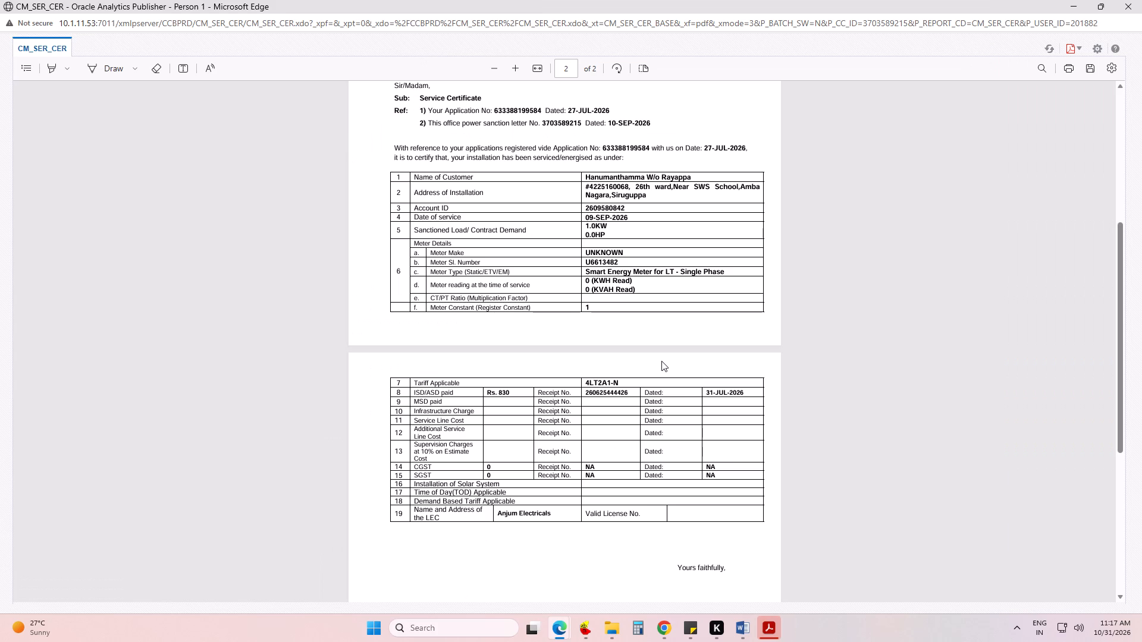
Examine both pages of the Service Certificate letter, including the service date, sanctioned load, meter and tariff details, and close it.
scroll(661, 361, "down", 1)
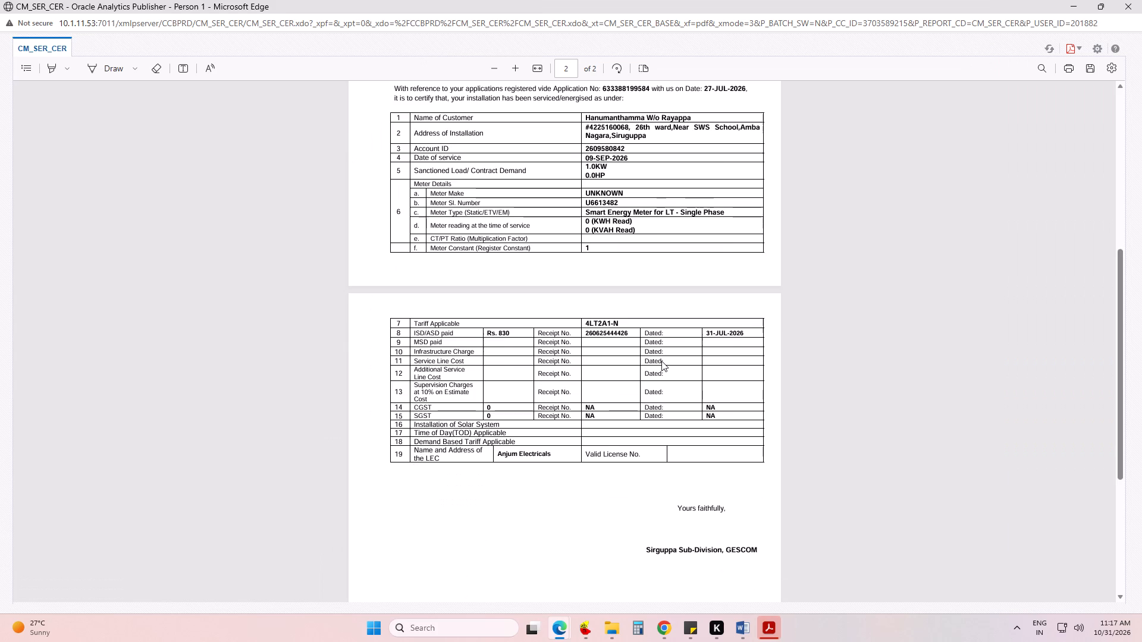
scroll(661, 361, "down", 2)
scroll(661, 361, "up", 7)
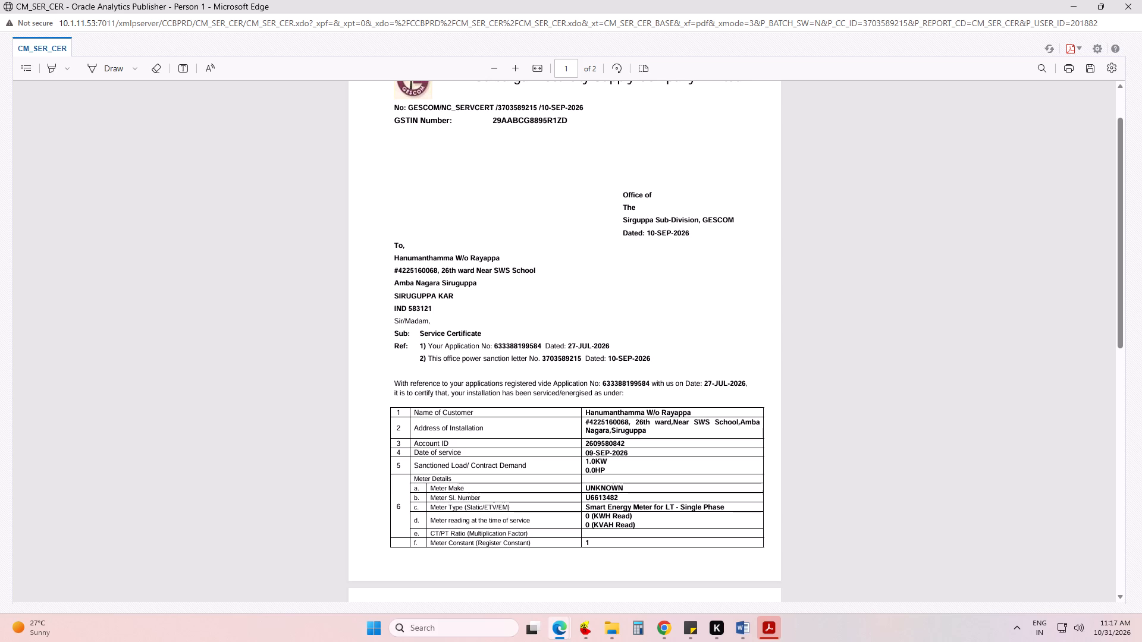
scroll(591, 421, "down", 6)
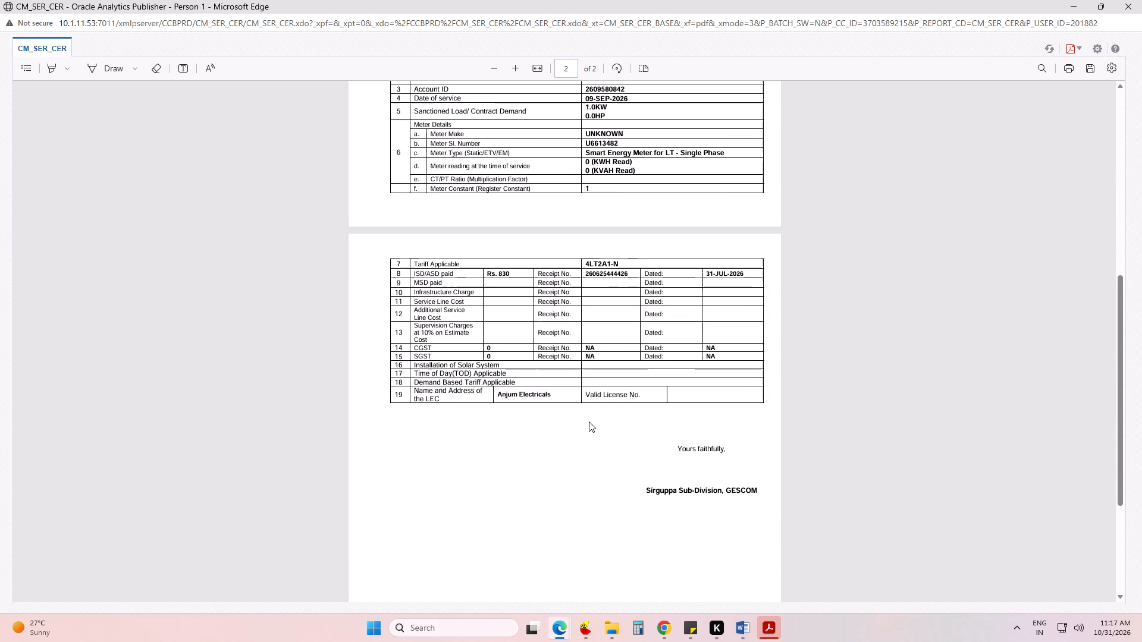
left_click(1137, 0)
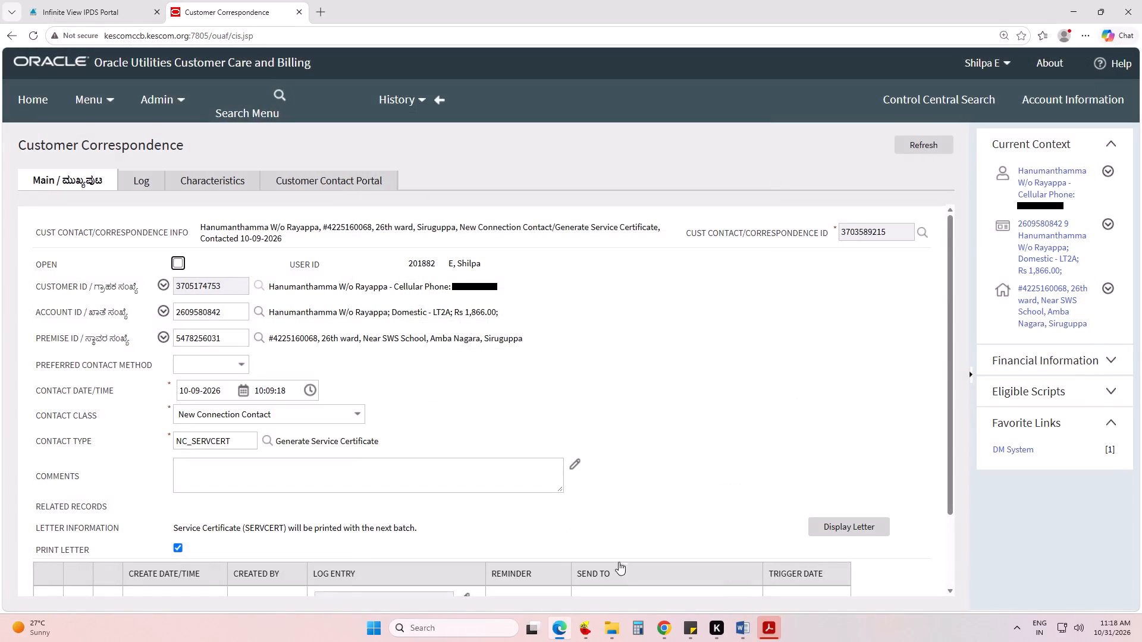
From the premise context, go to the Service Point search and view the service point's geographic values for the Legacy RR No.
left_click(1106, 288)
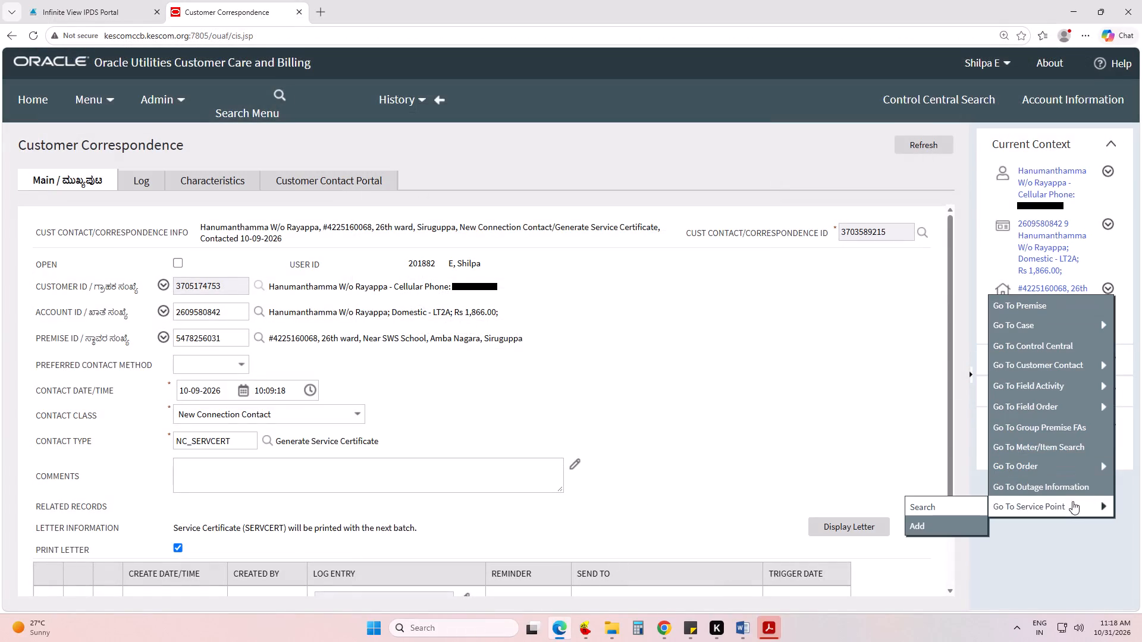
left_click(959, 503)
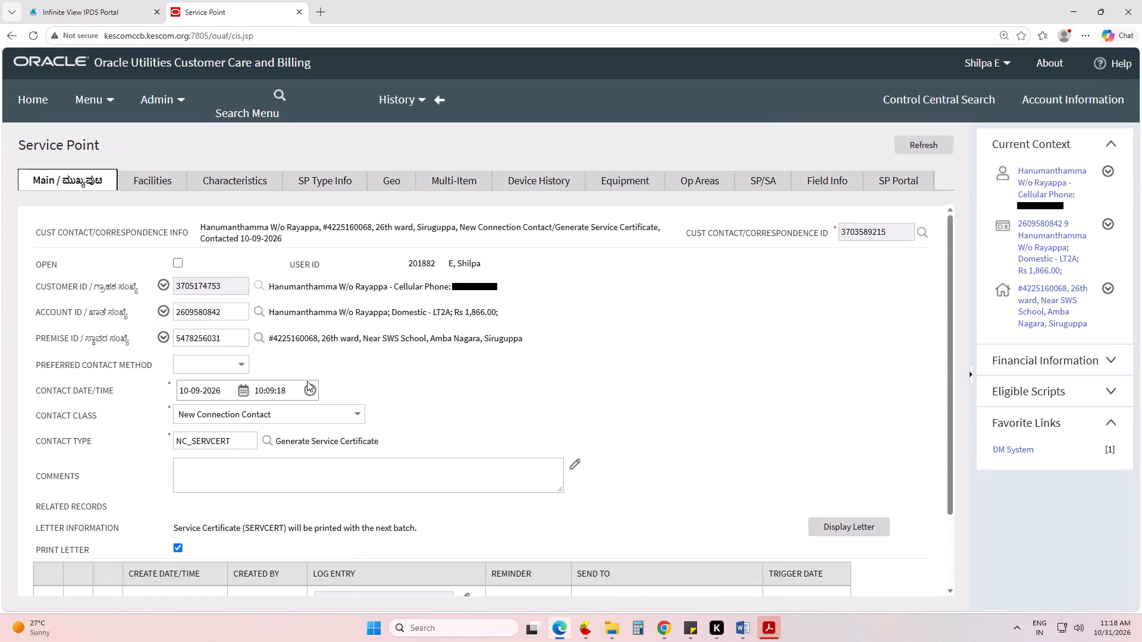
left_click(400, 188)
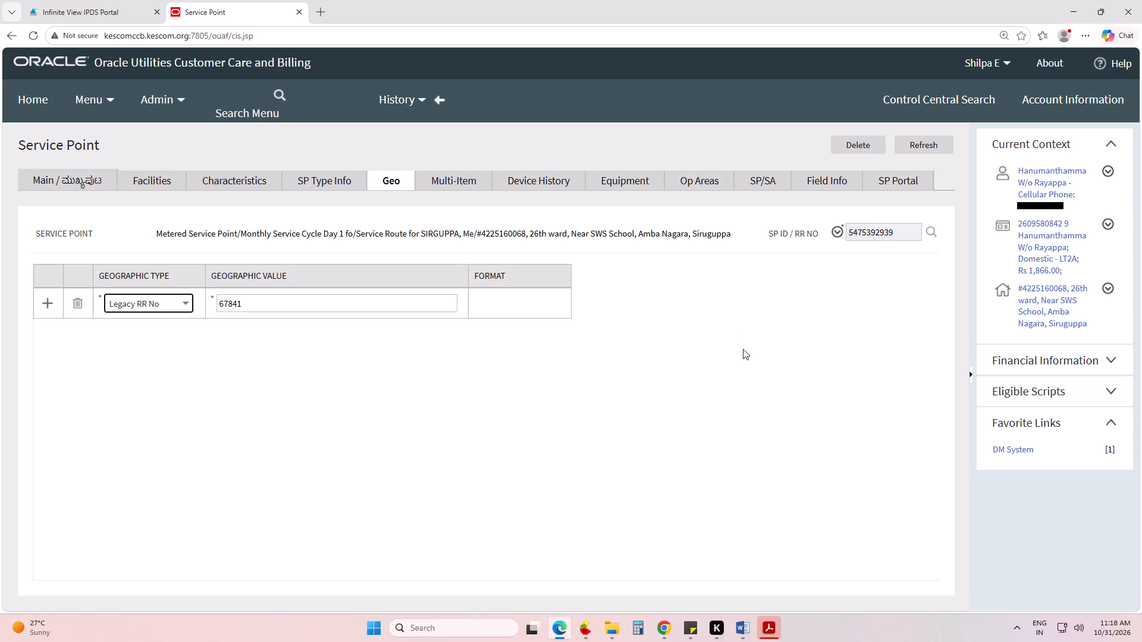
left_click(720, 344)
left_click(617, 626)
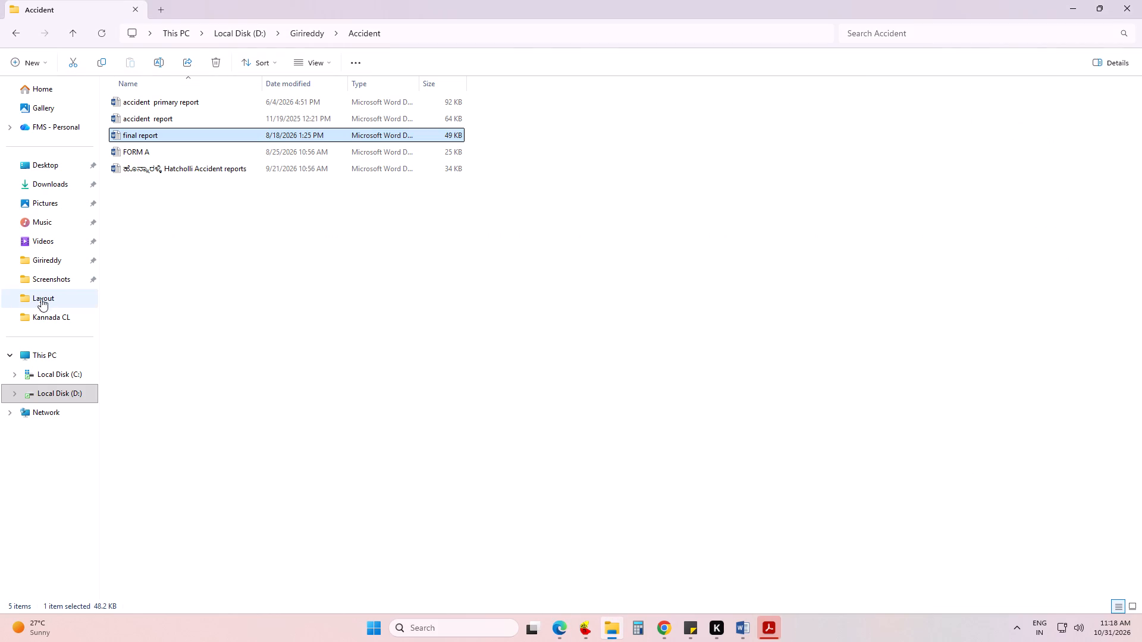
left_click(48, 266)
left_click(876, 26)
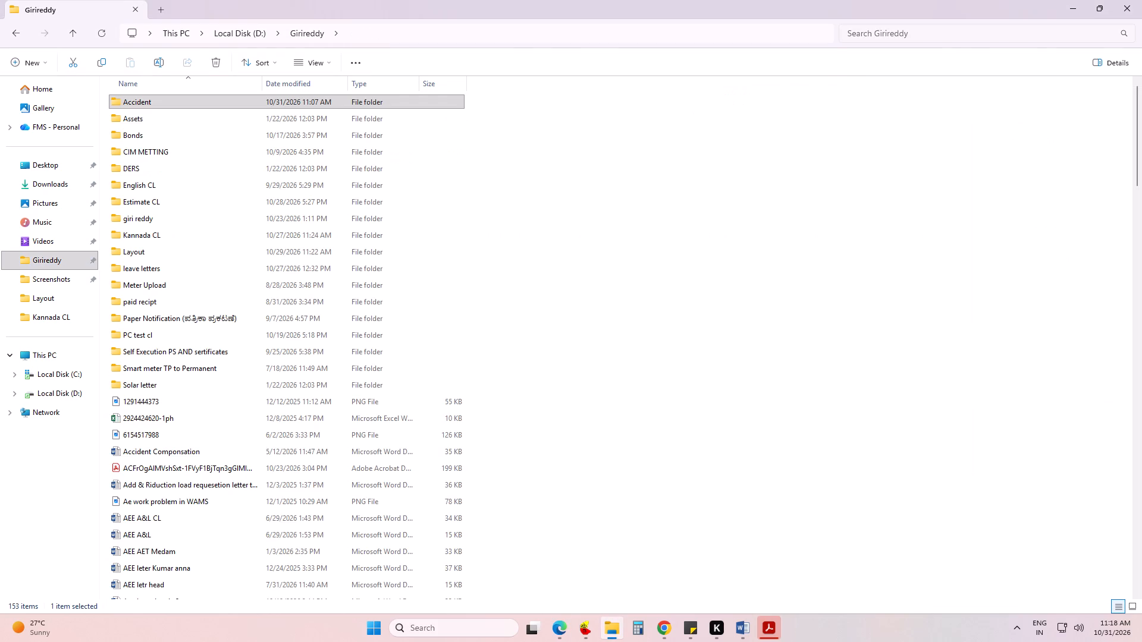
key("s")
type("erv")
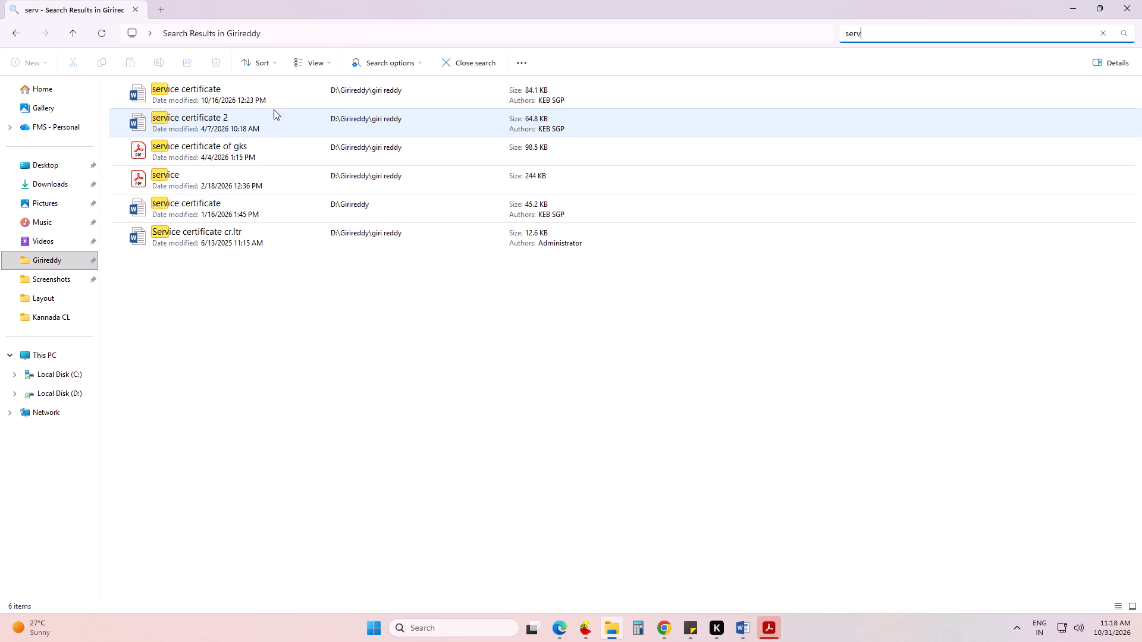
double_click(266, 102)
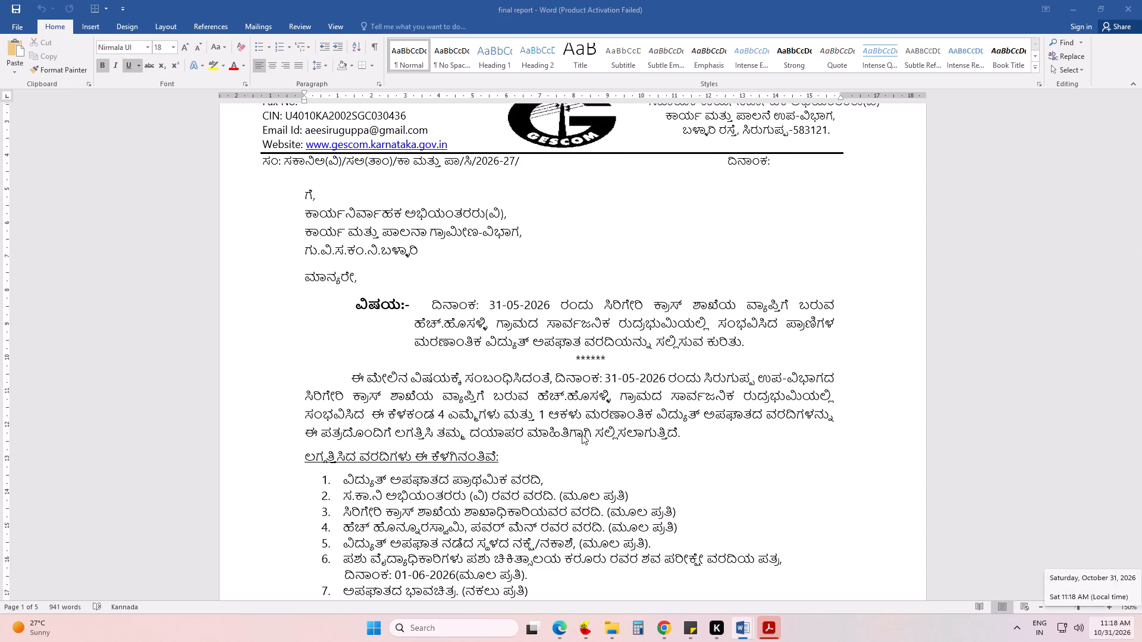
Copy the entire first service certificate, from the company letterhead through the Assistant Executive Engineer signature block ending in SIRUGUPPA.
scroll(575, 447, "down", 4)
scroll(406, 338, "up", 7)
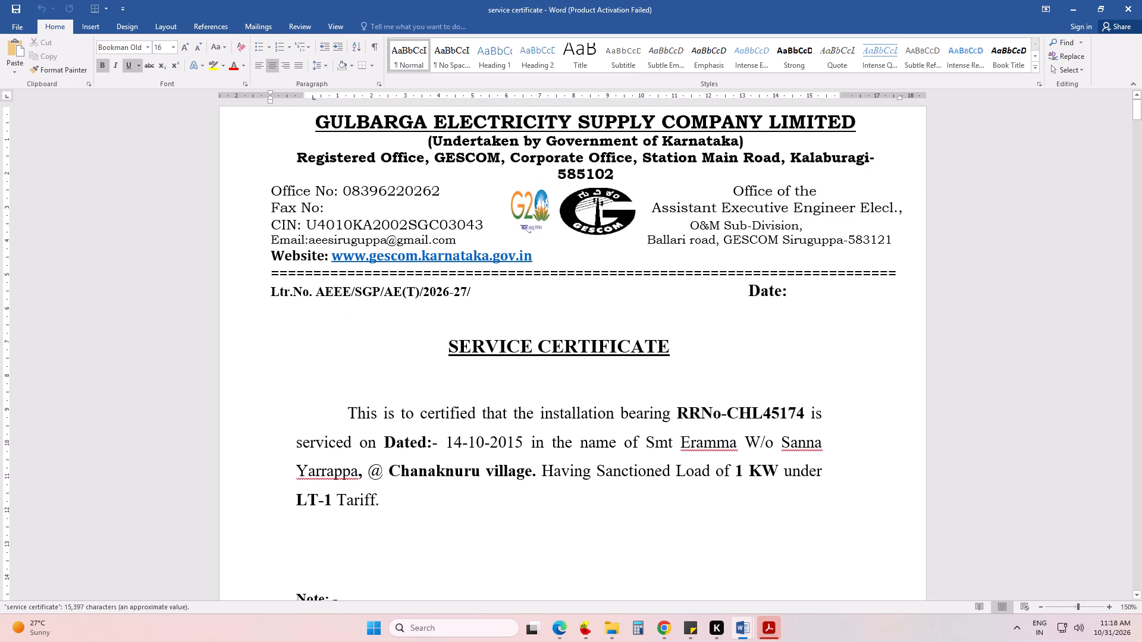
scroll(395, 343, "up", 2)
key("ctrl+shift+Down")
key("ctrl+shift+Down")
key("ctrl+shift+Down")
key("ctrl+shift+Down")
key("ctrl+shift+Down")
key("ctrl+shift+Down")
key("ctrl+shift+Down")
key("ctrl+shift+Down")
key("ctrl+shift+Down")
key("ctrl+shift+Down")
key("ctrl+shift+Down")
key("ctrl+shift+Down")
key("ctrl+shift+Down")
key("ctrl+shift+Down")
key("ctrl+shift+Down")
key("ctrl+shift+Down")
key("ctrl+shift+Down")
key("ctrl+shift+Down")
key("ctrl+shift+Down")
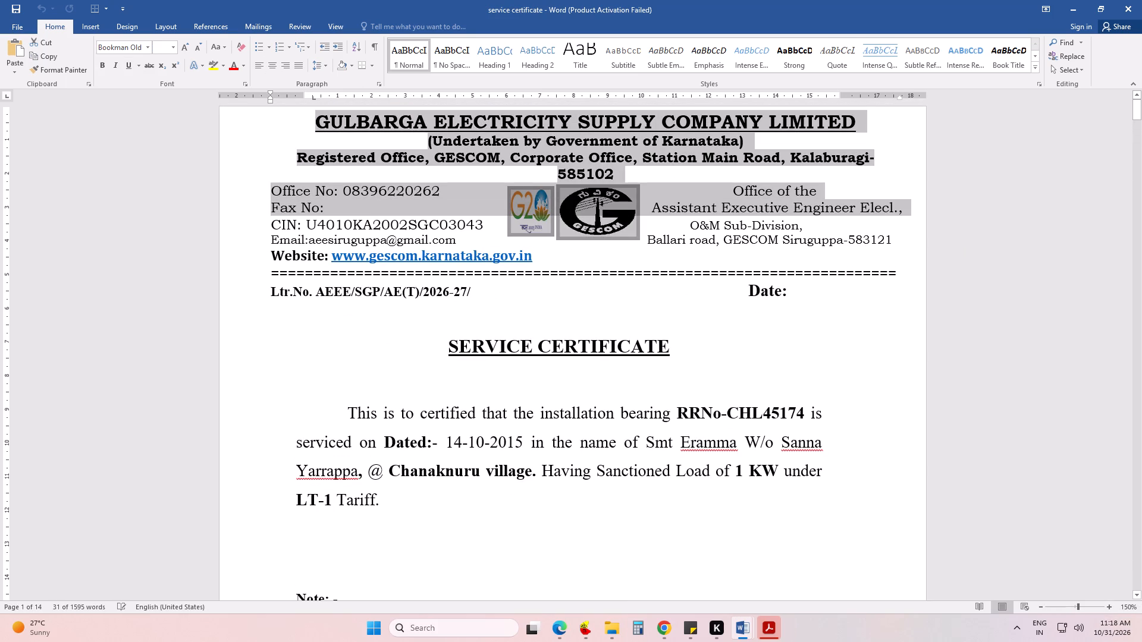
key("ctrl+shift+Down")
key("ctrl+shift+Down")
key("ctrl+shift+Down")
key("ctrl+shift+Down")
key("ctrl+shift+Down")
key("ctrl+shift+Down")
key("ctrl+shift+Down")
key("ctrl+shift+Down")
key("ctrl+shift+Down")
key("ctrl+shift+Down")
key("ctrl+shift+Down")
key("ctrl+shift+Down")
key("ctrl+shift+Down")
key("ctrl+shift+Down")
key("ctrl+shift+Down")
key("ctrl+shift+Down")
key("ctrl+shift+Down")
key("ctrl+shift+Down")
key("ctrl+shift+Down")
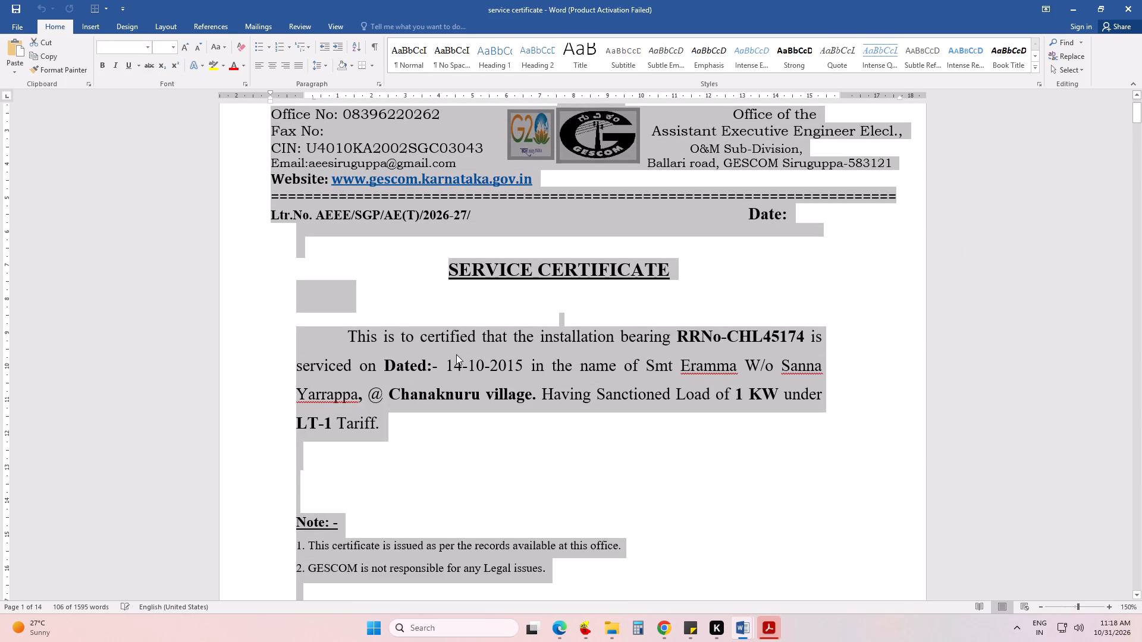
key("ctrl+c")
scroll(476, 430, "down", 7)
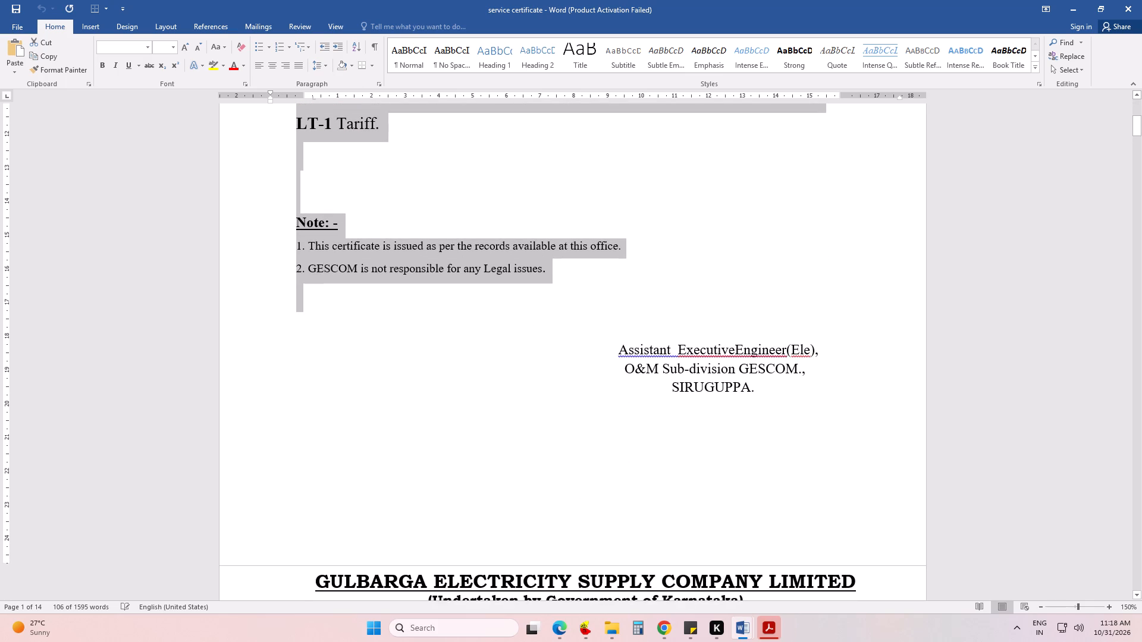
key("ctrl+shift+Down")
key("ctrl+shift+Down")
key("ctrl+shift+Down")
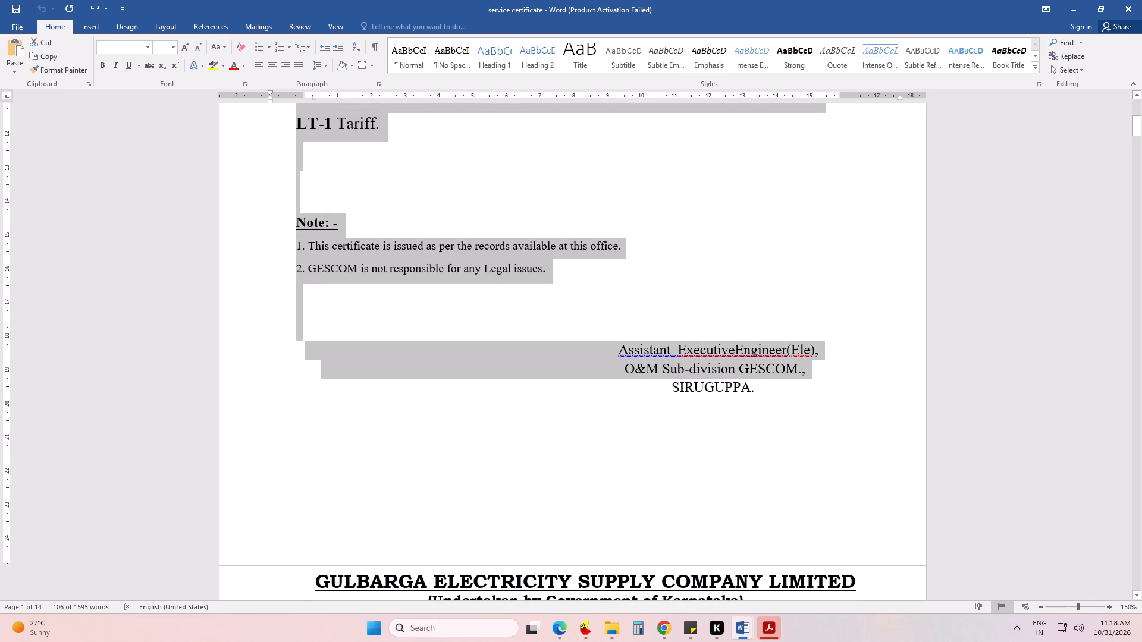
key("ctrl+shift+Down")
key("ctrl+c")
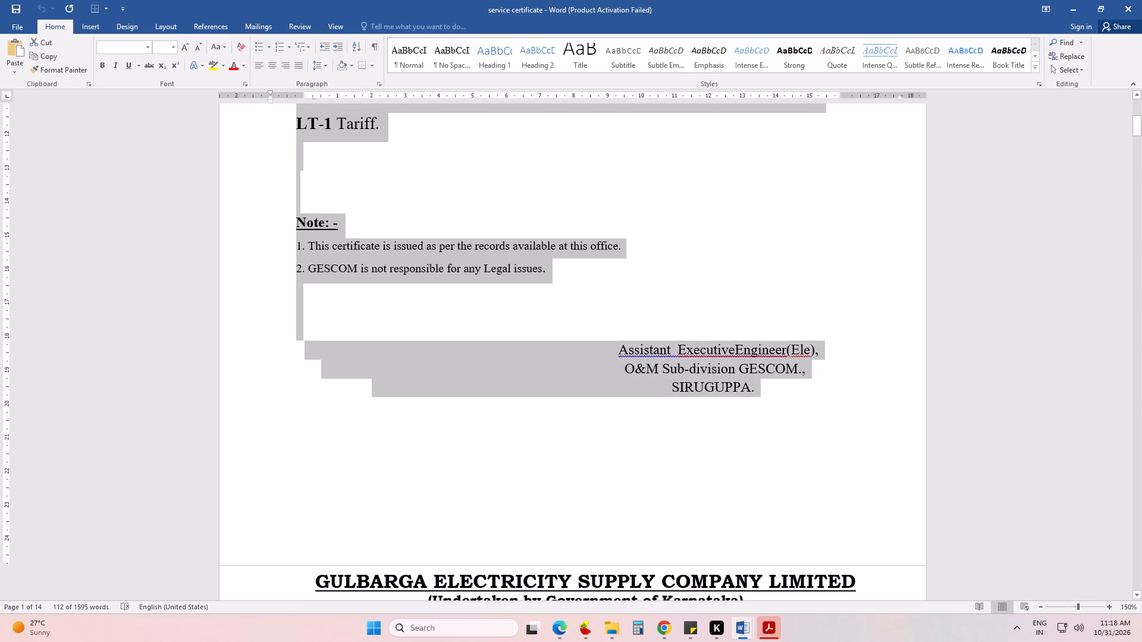
Paste the certificate copy at the document's start, add blank lines to push the existing certificate onto the next page, and save.
scroll(492, 398, "up", 5)
scroll(492, 398, "down", 1)
scroll(492, 398, "up", 5)
scroll(489, 373, "down", 1)
scroll(489, 373, "up", 10)
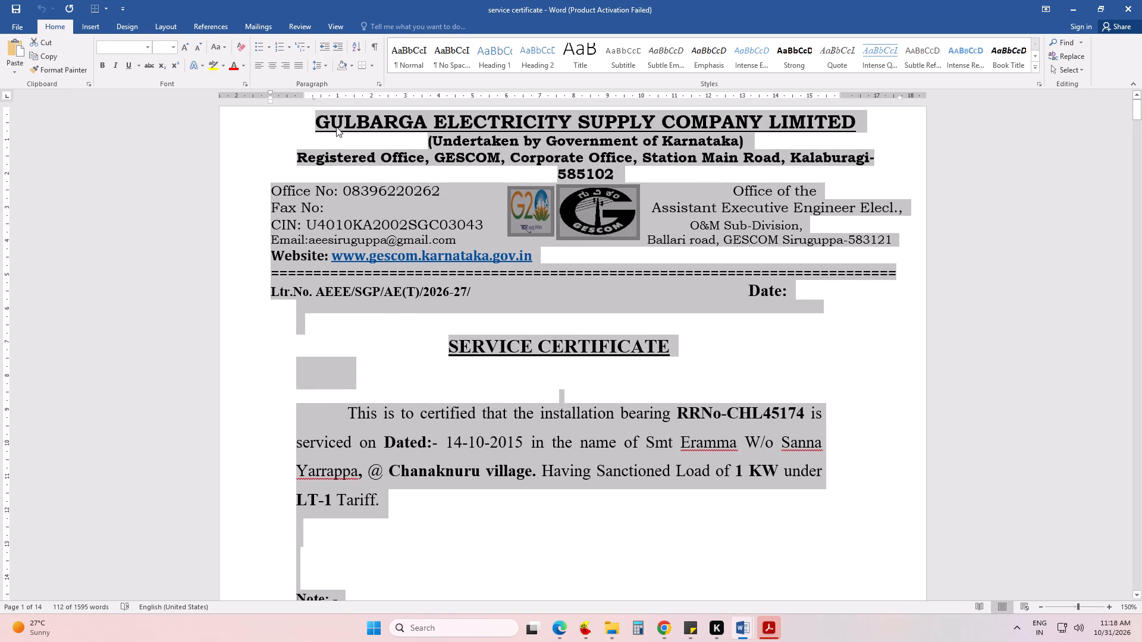
left_click(311, 124)
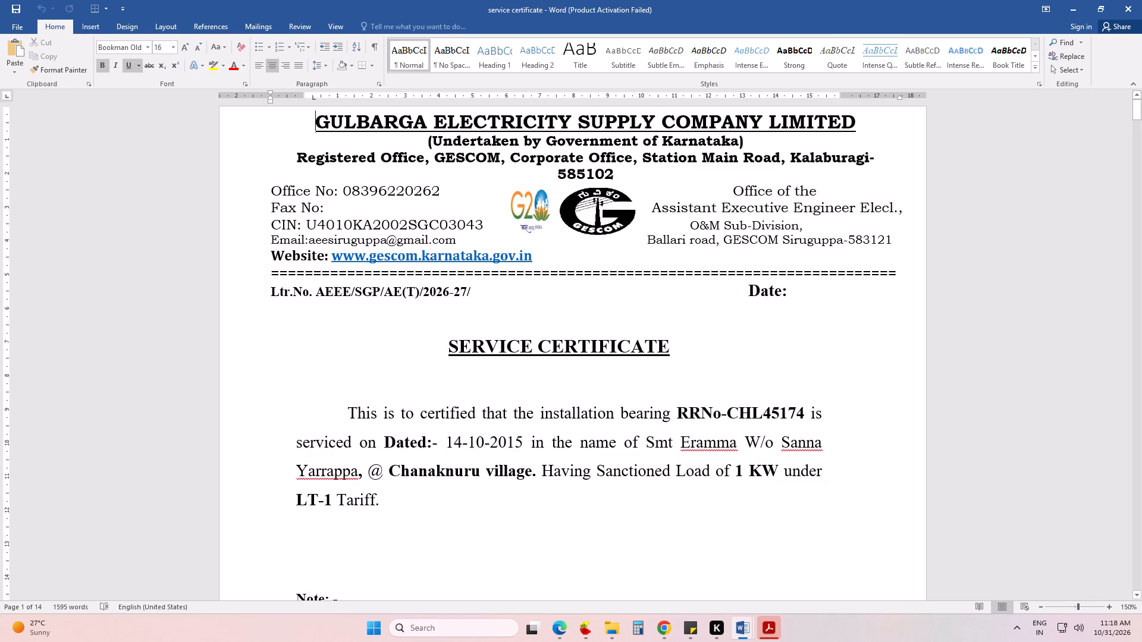
key("ctrl+v")
key("Return")
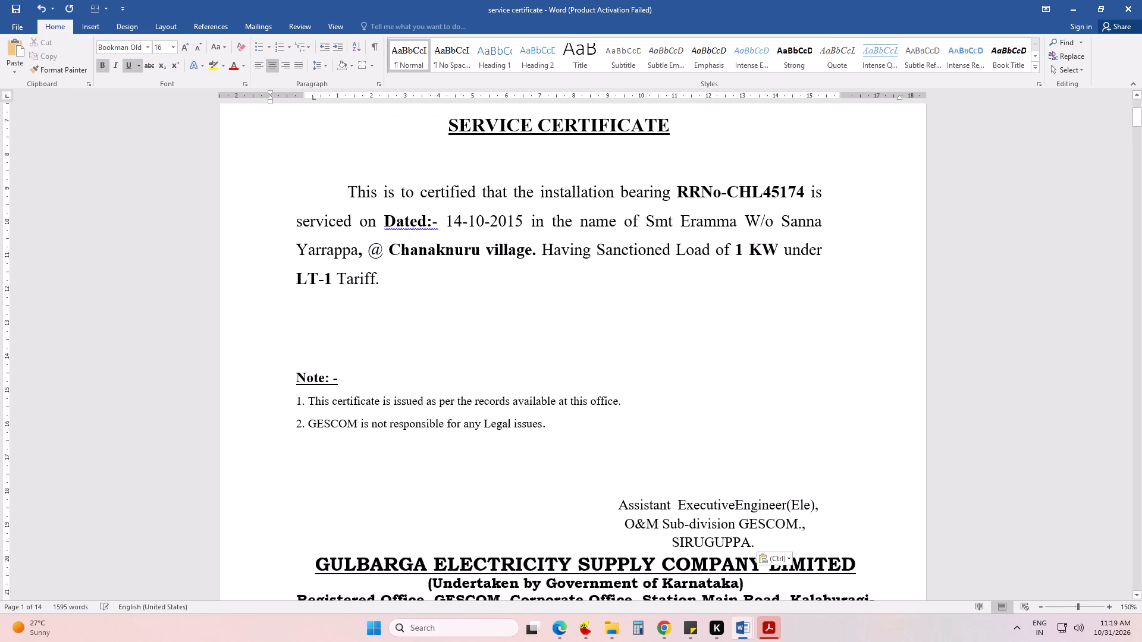
key("Return")
key("Return")
key("Return")
key("Return")
key("Return")
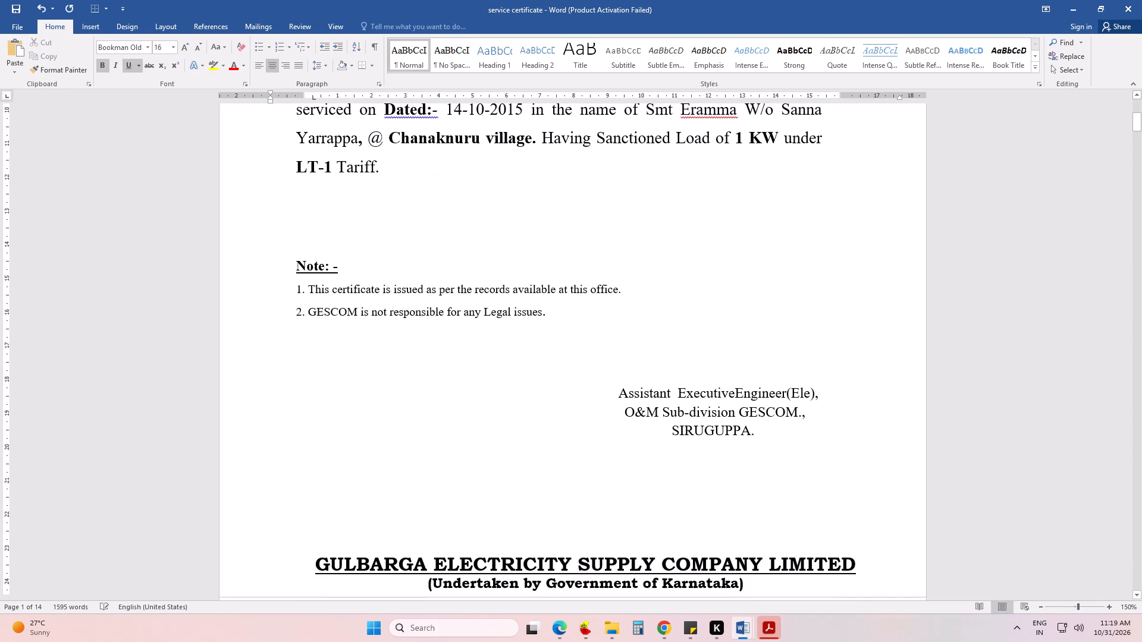
key("Return")
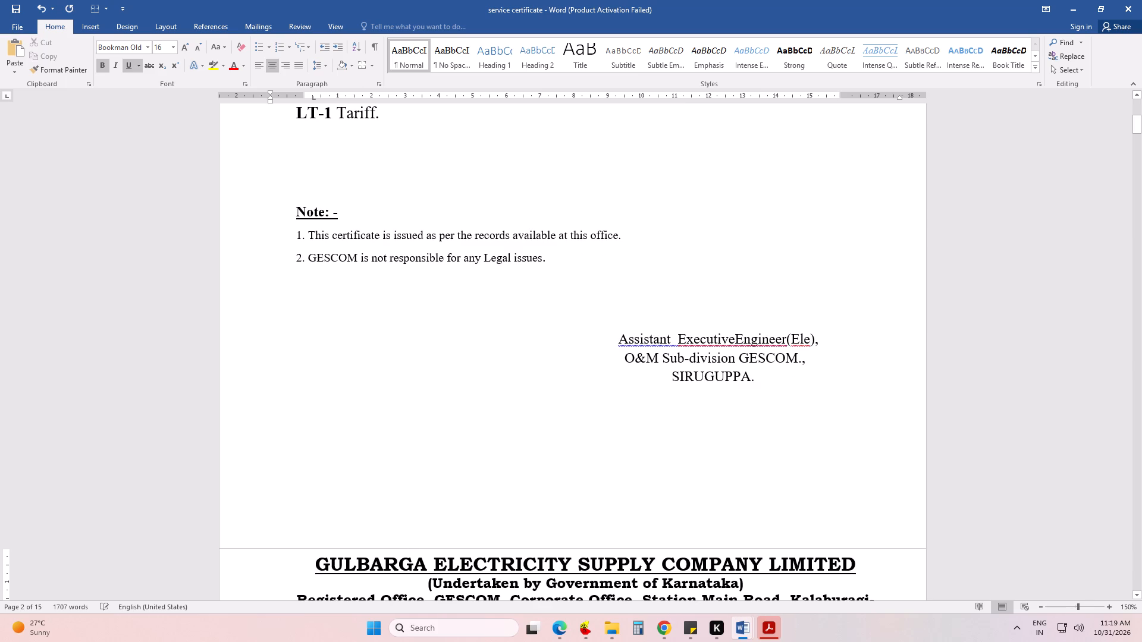
key("ctrl+s")
Switch to File Explorer and open the english CL document from the English CL folder inside Girireddy.
left_click(616, 632)
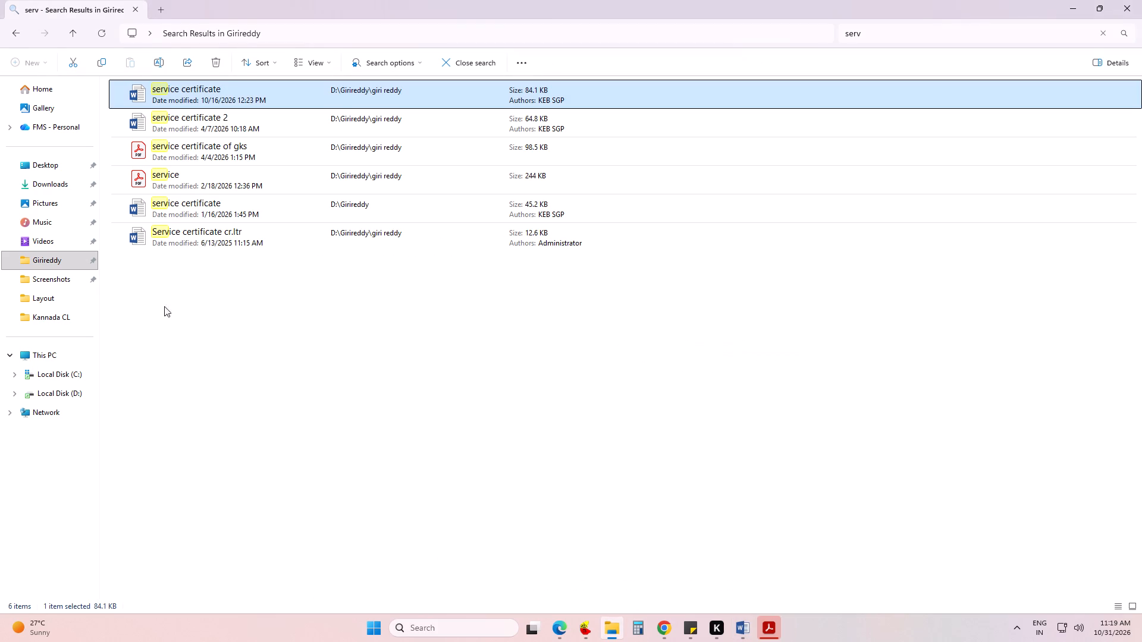
left_click(52, 257)
double_click(180, 191)
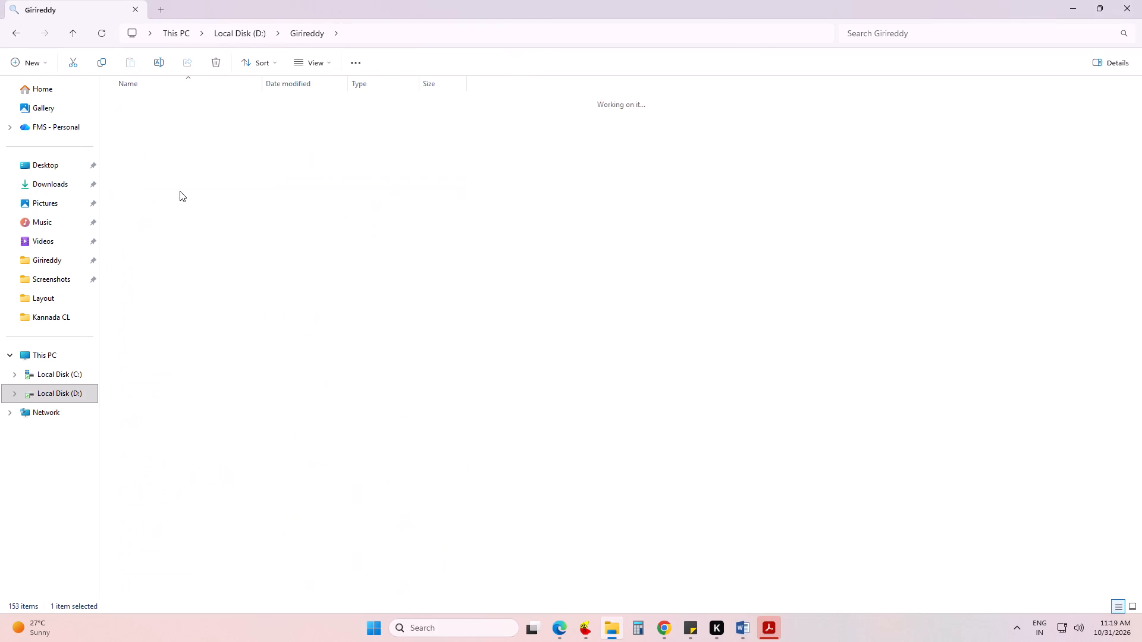
double_click(156, 104)
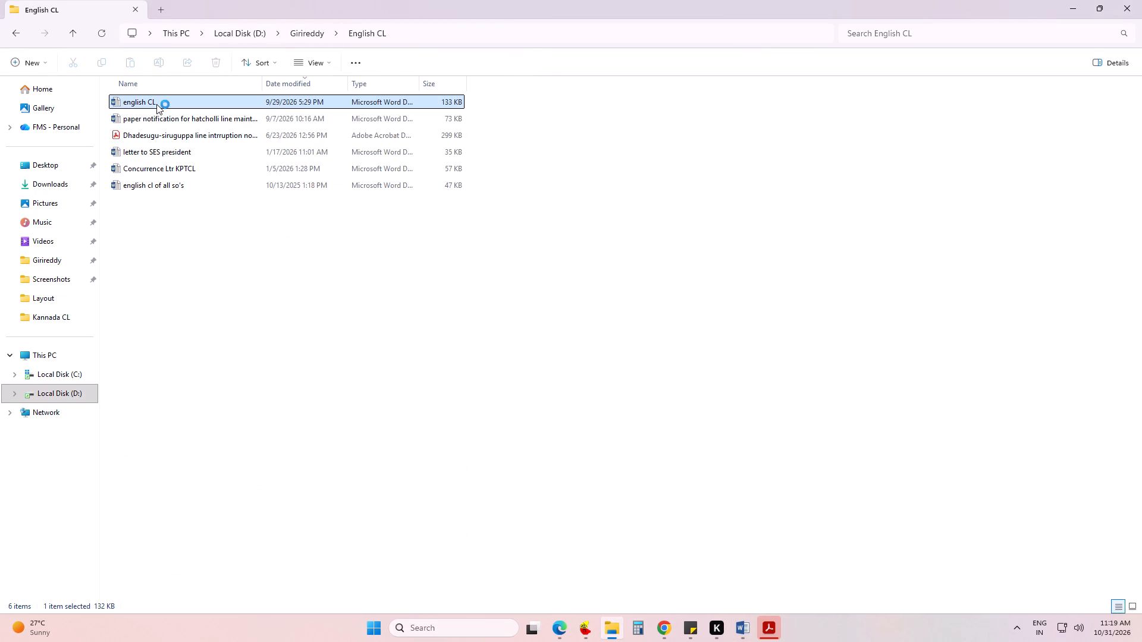
Copy the letterhead of the first letter in english CL, from the company title through the Ltr No and Date line.
scroll(761, 310, "up", 2)
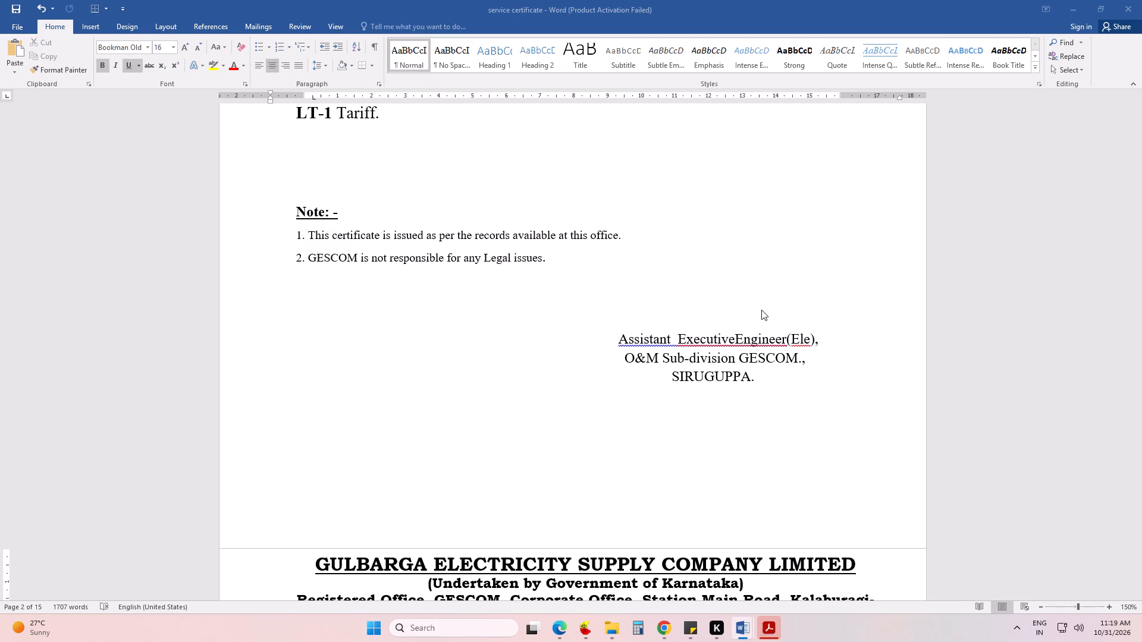
scroll(761, 310, "up", 9)
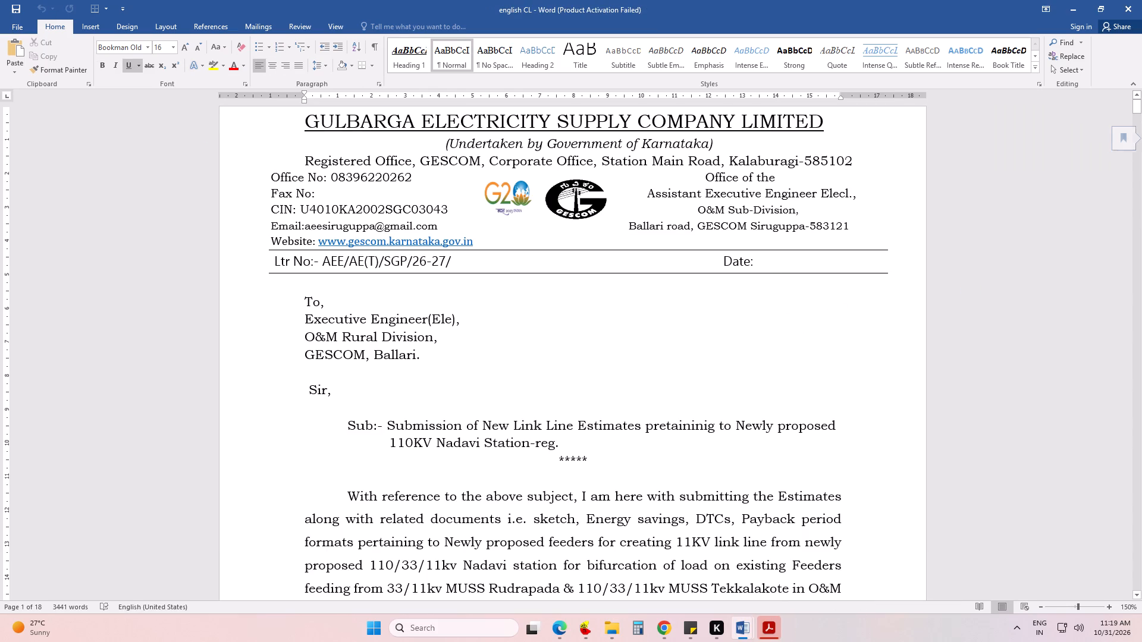
key("ctrl+shift+Down")
key("ctrl+shift+Down")
key("ctrl+shift+Down")
key("ctrl+shift+Down")
key("ctrl+shift+Down")
key("ctrl+shift+Down")
key("ctrl+shift+Down")
key("ctrl+shift+Down")
key("ctrl+shift+Down")
key("ctrl+shift+Down")
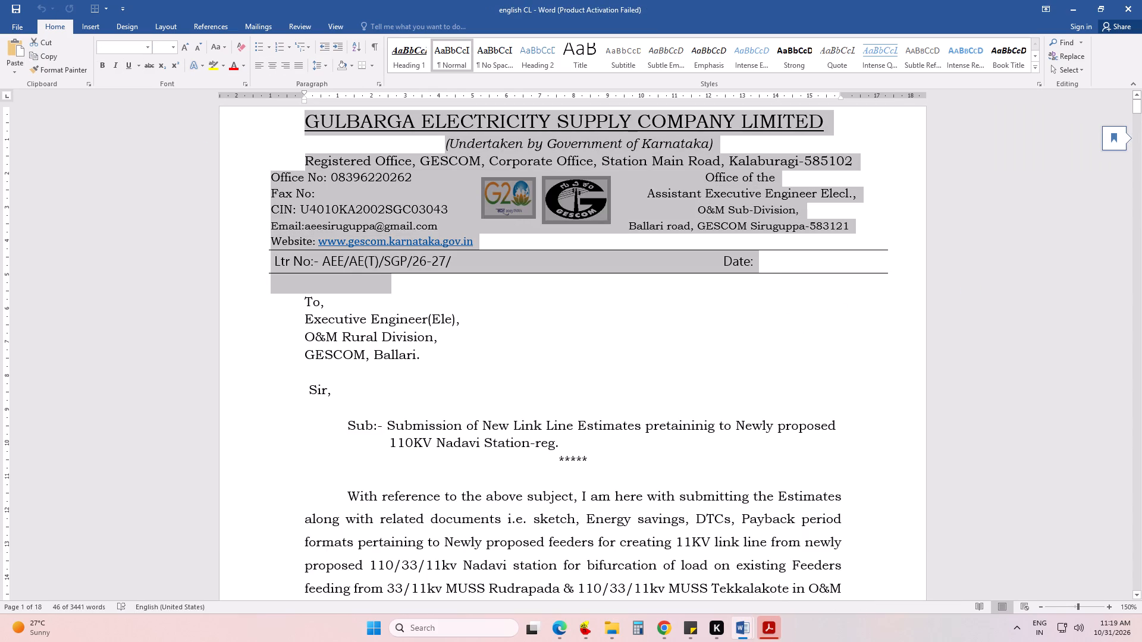
key("ctrl+shift+Up")
key("ctrl+c")
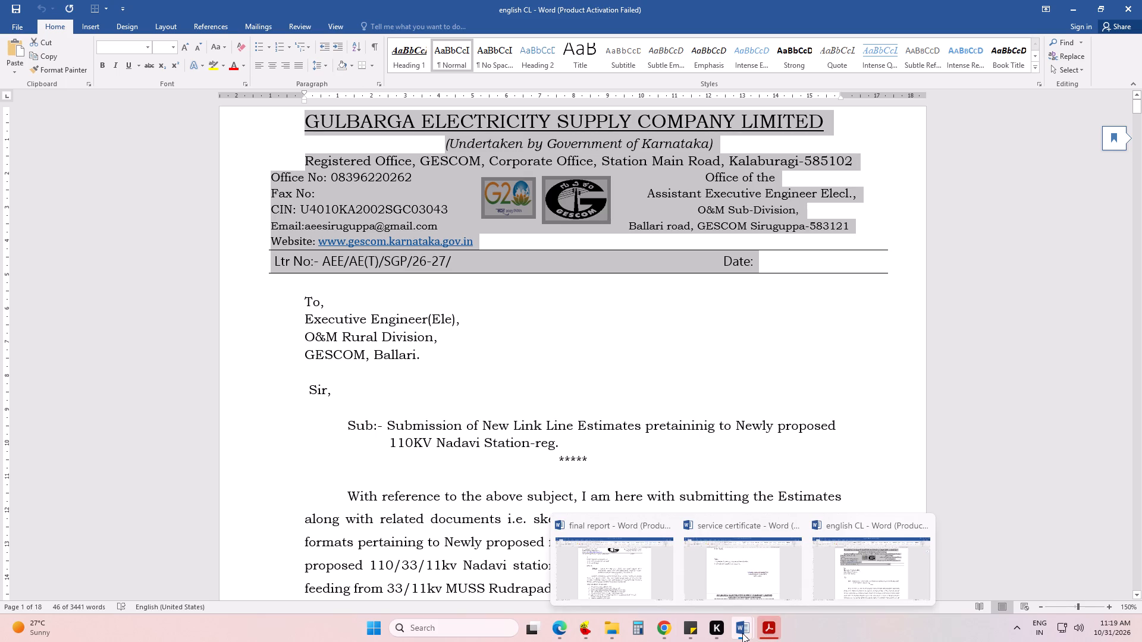
In the service certificate document, replace the first certificate's letterhead, down to the letter number and date line, with the copied one.
left_click(727, 584)
scroll(448, 317, "up", 11)
scroll(336, 162, "down", 1)
scroll(336, 162, "up", 2)
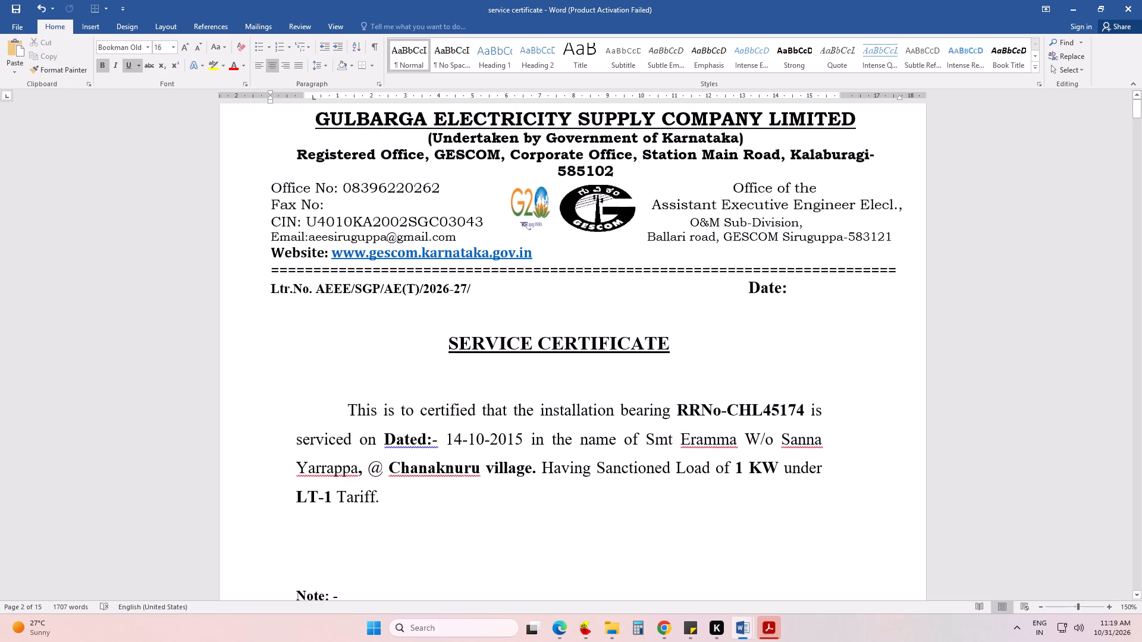
left_click_drag(310, 127, 304, 284)
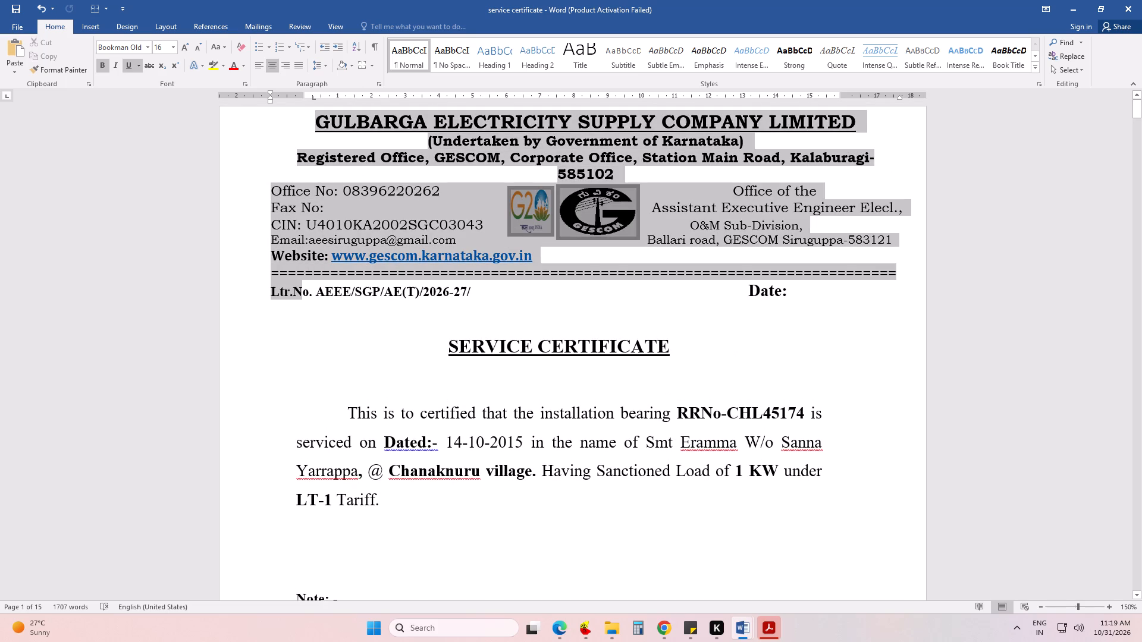
left_click_drag(304, 284, 306, 308)
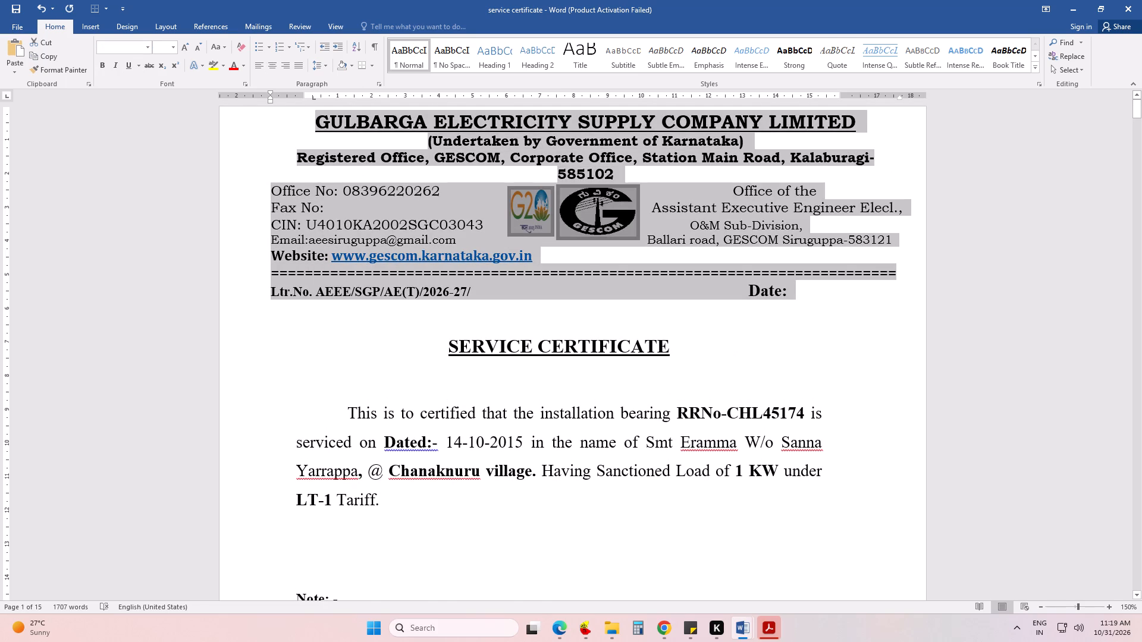
key("ctrl+v")
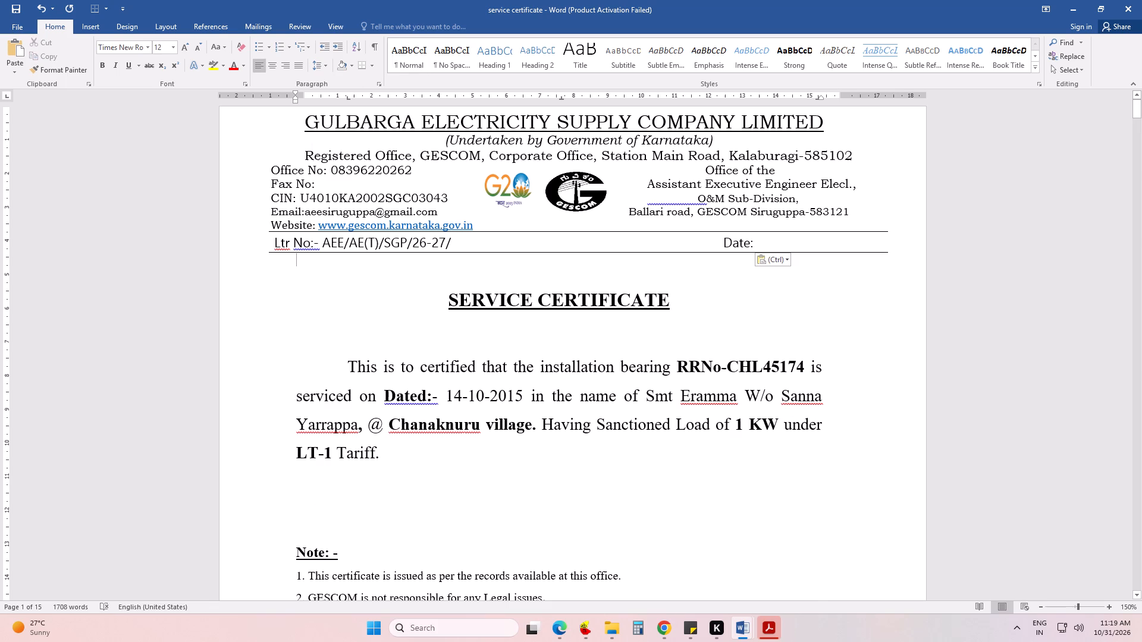
Add two blank lines below the first certificate's signature block to push the next certificate's letterhead onto the following page, and save.
key("ctrl+s")
left_click(668, 281)
scroll(533, 478, "down", 7)
scroll(537, 477, "up", 1)
scroll(537, 477, "down", 3)
scroll(537, 477, "up", 6)
scroll(537, 477, "down", 7)
left_click(539, 440)
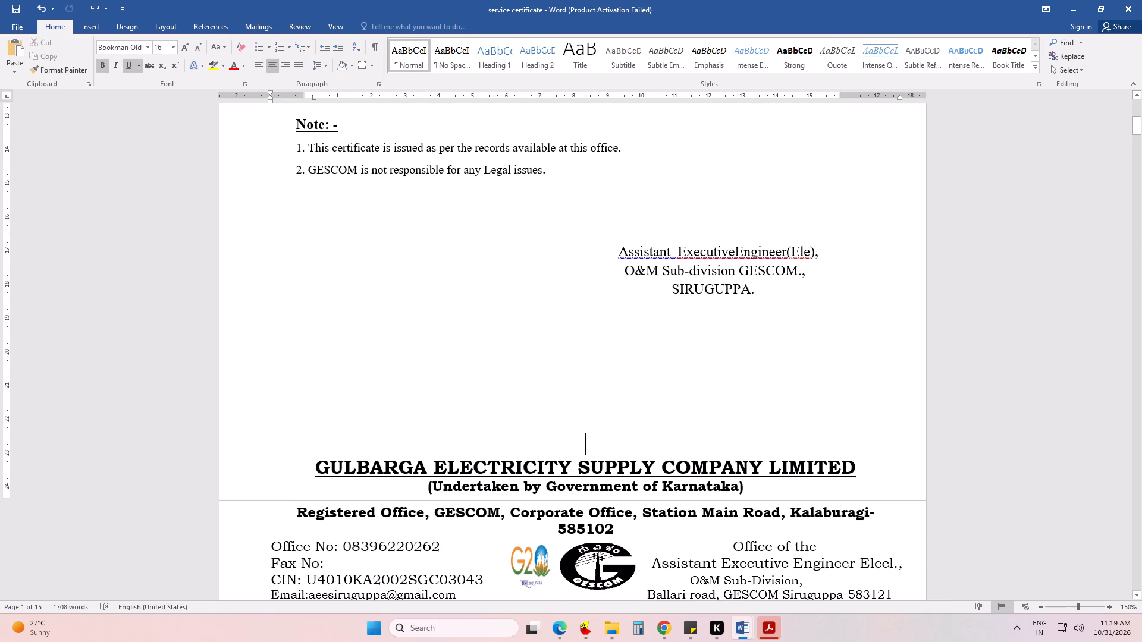
key("Return")
key("Return")
key("ctrl+s")
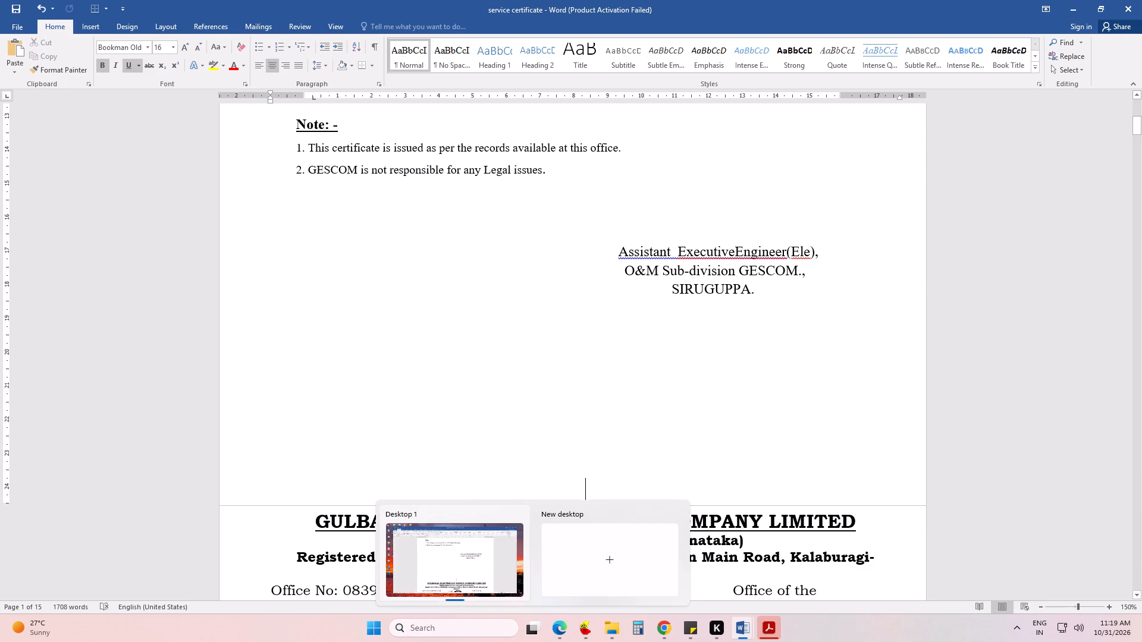
Replace the RR number after "RRNo-" in the first certificate's body text with the new customer's RR number, without the CHL prefix.
left_click(327, 432)
scroll(379, 413, "up", 5)
scroll(478, 421, "up", 1)
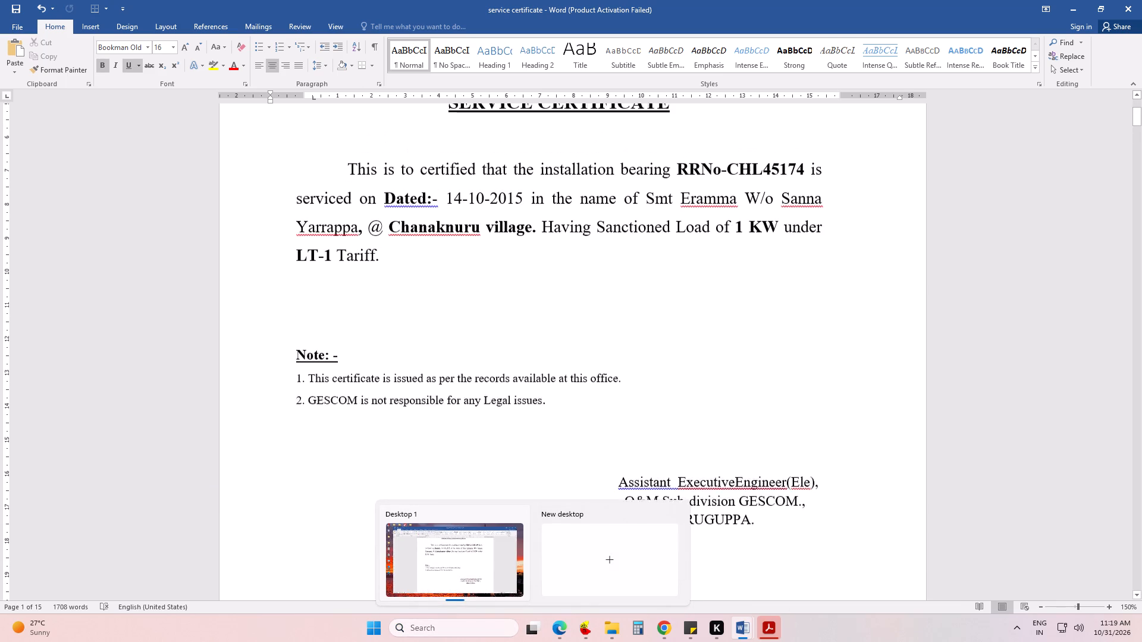
left_click(442, 540)
scroll(548, 393, "up", 7)
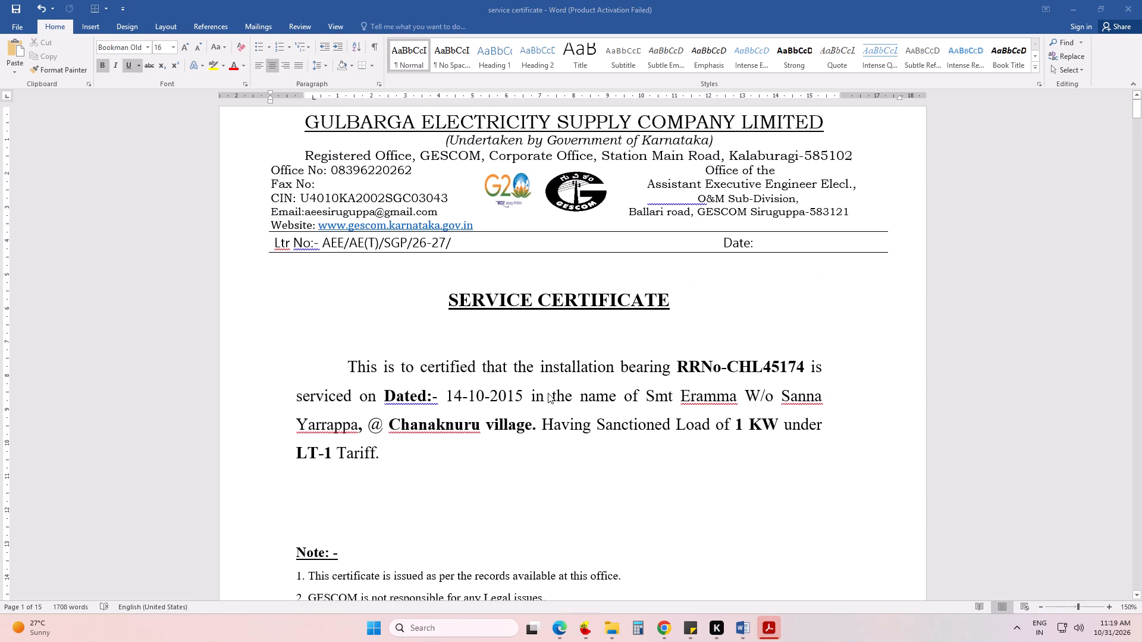
left_click(529, 366)
left_click(486, 360)
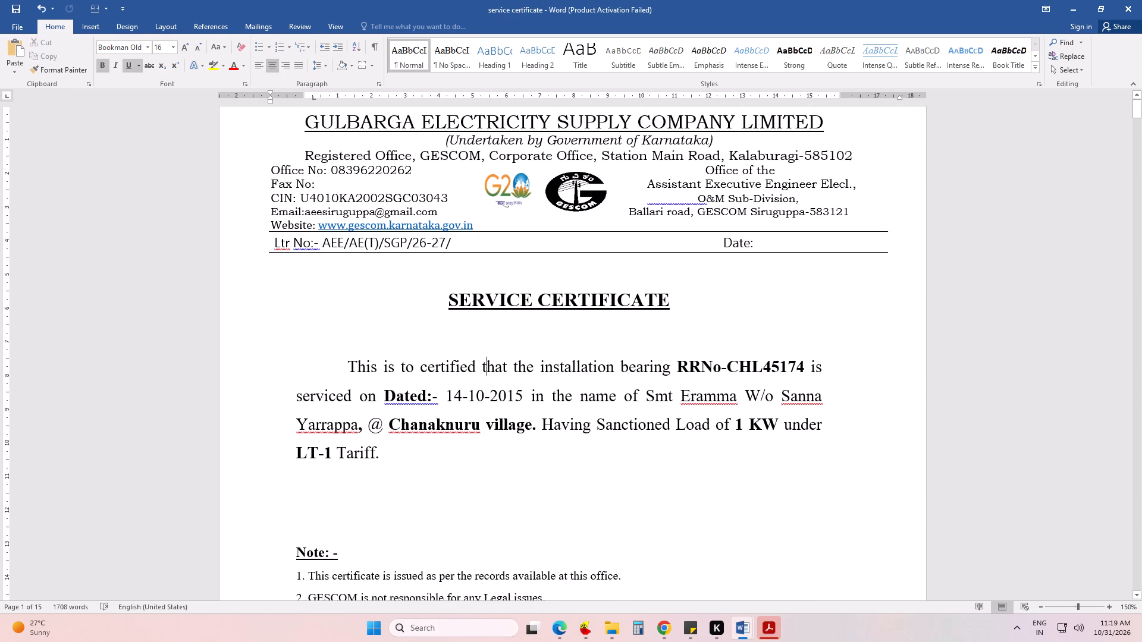
key("Right")
key("Right")
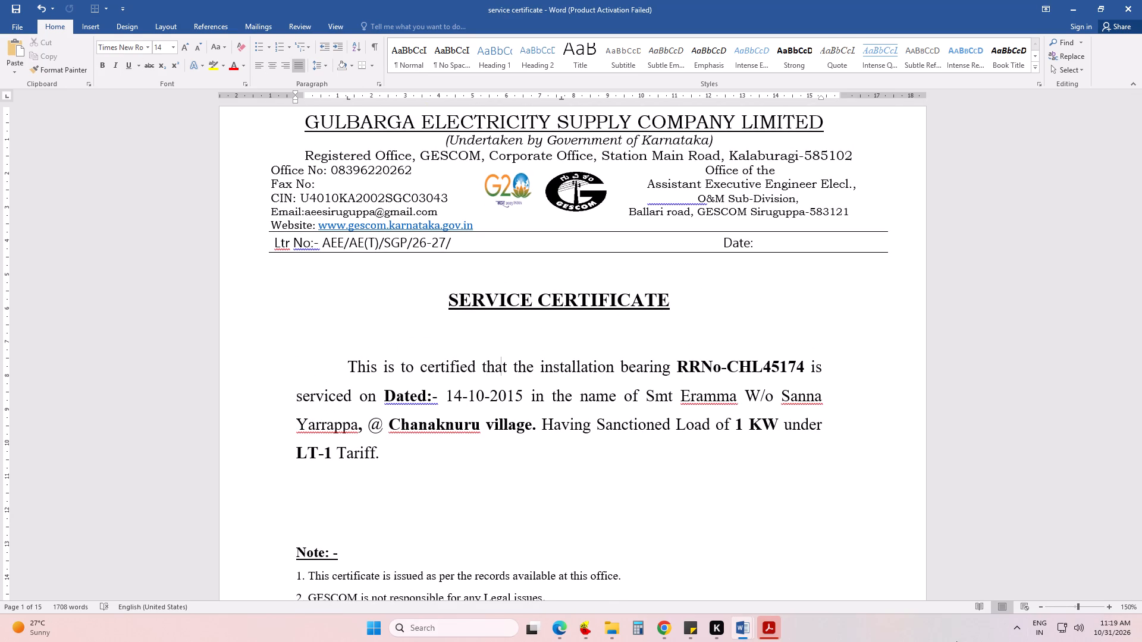
key("Right")
key("Right")
key("Right")
key("Right")
key("Right")
key("Right")
key("Right")
key("Right")
key("Right")
key("Right")
key("Right")
key("Right")
key("Right")
key("Right")
key("Right")
key("Right")
key("Right")
key("Right")
key("Right")
key("Right")
key("Right")
key("Right")
key("Right")
key("Right")
key("Right")
key("Right")
key("Right")
key("Right")
key("Right")
key("Right")
key("Right")
key("Right")
key("Right")
key("Left")
key("shift+Right")
key("shift+Right")
key("shift+Right")
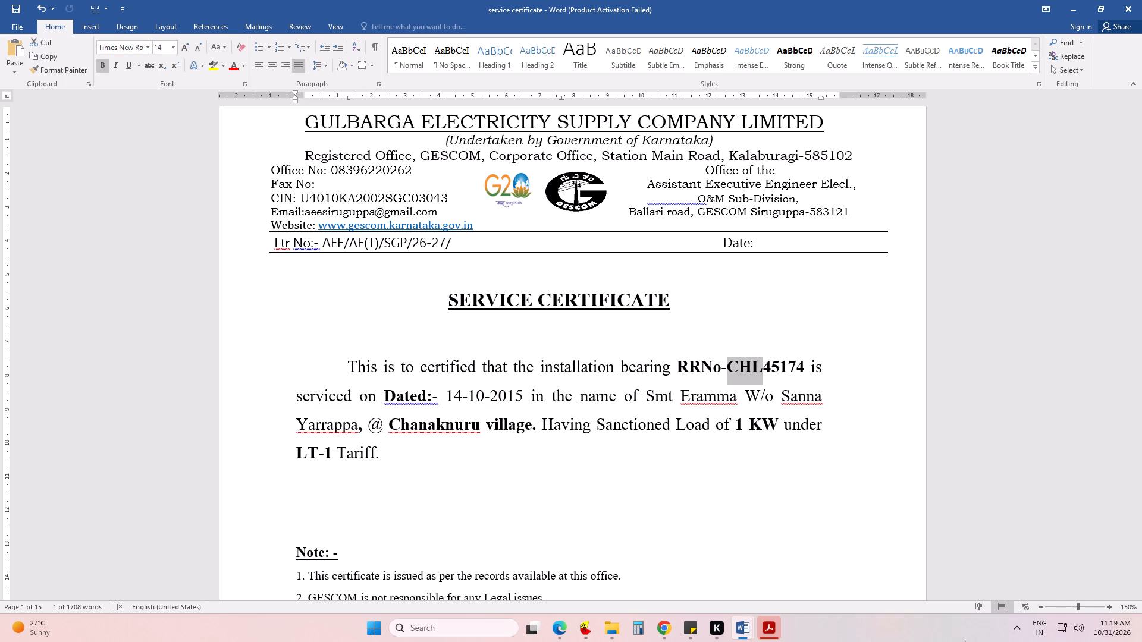
key("shift+Right")
key("shift+Right")
key("shift+Right")
key("shift+Right")
key("shift+Right")
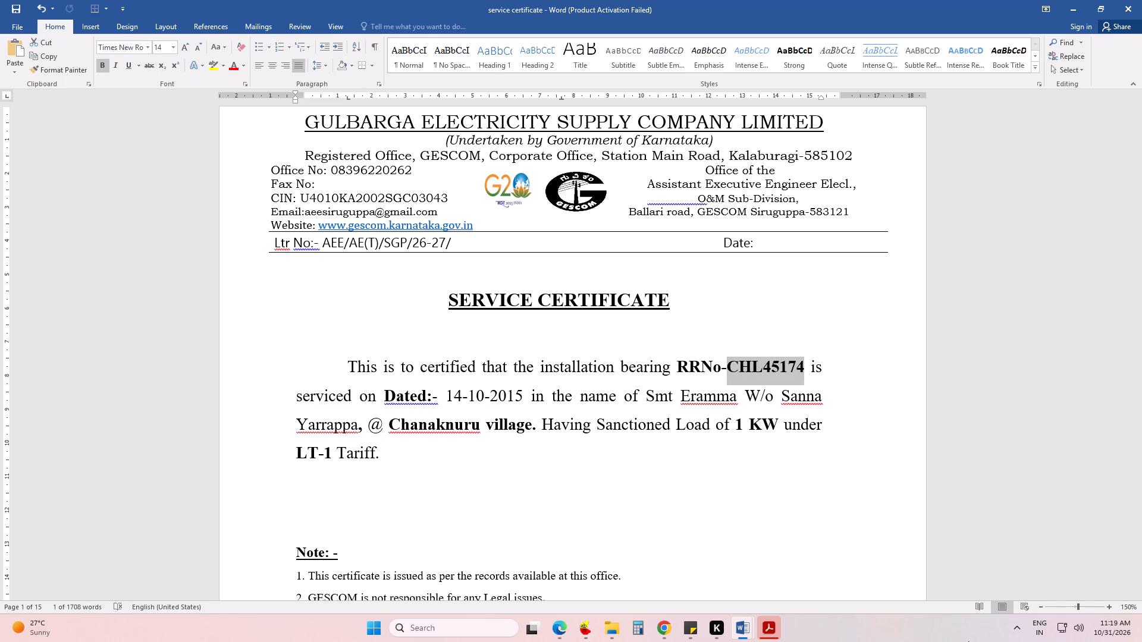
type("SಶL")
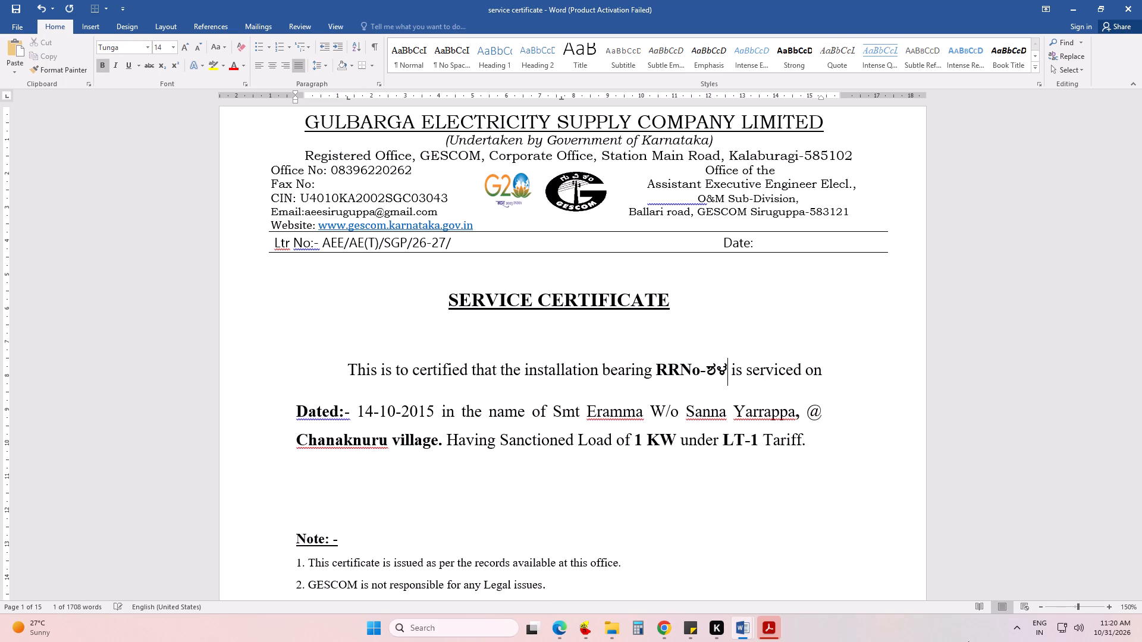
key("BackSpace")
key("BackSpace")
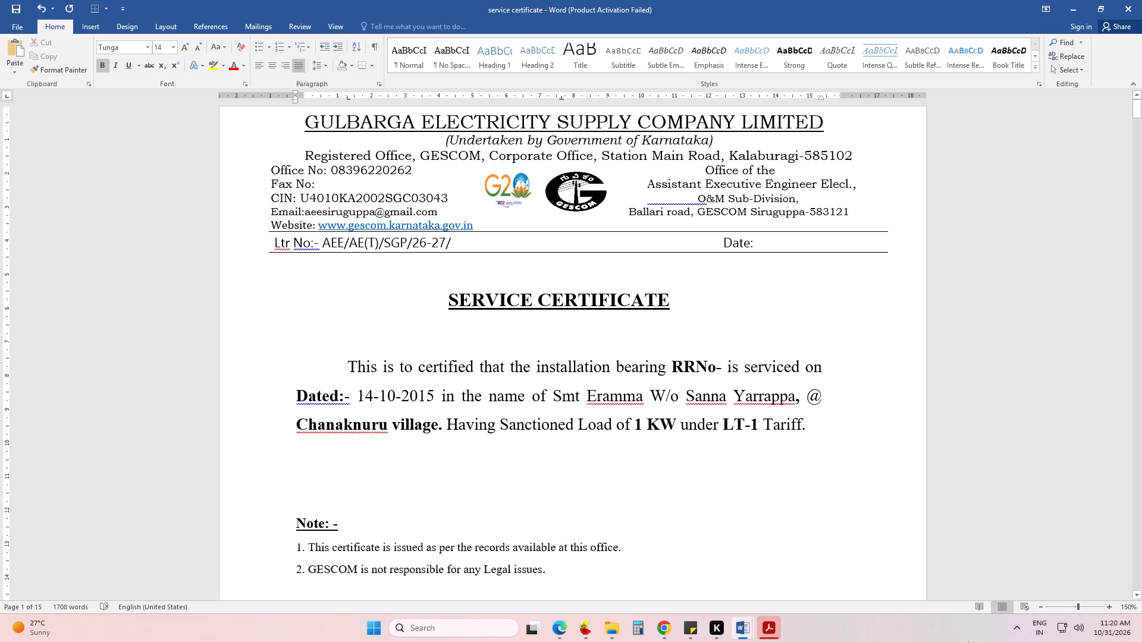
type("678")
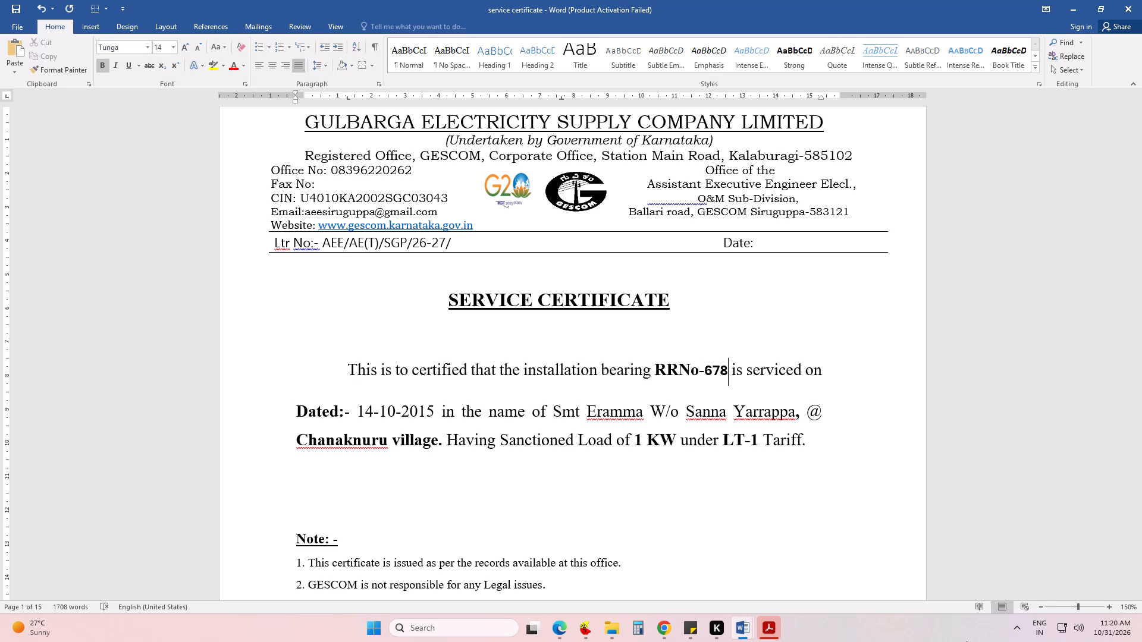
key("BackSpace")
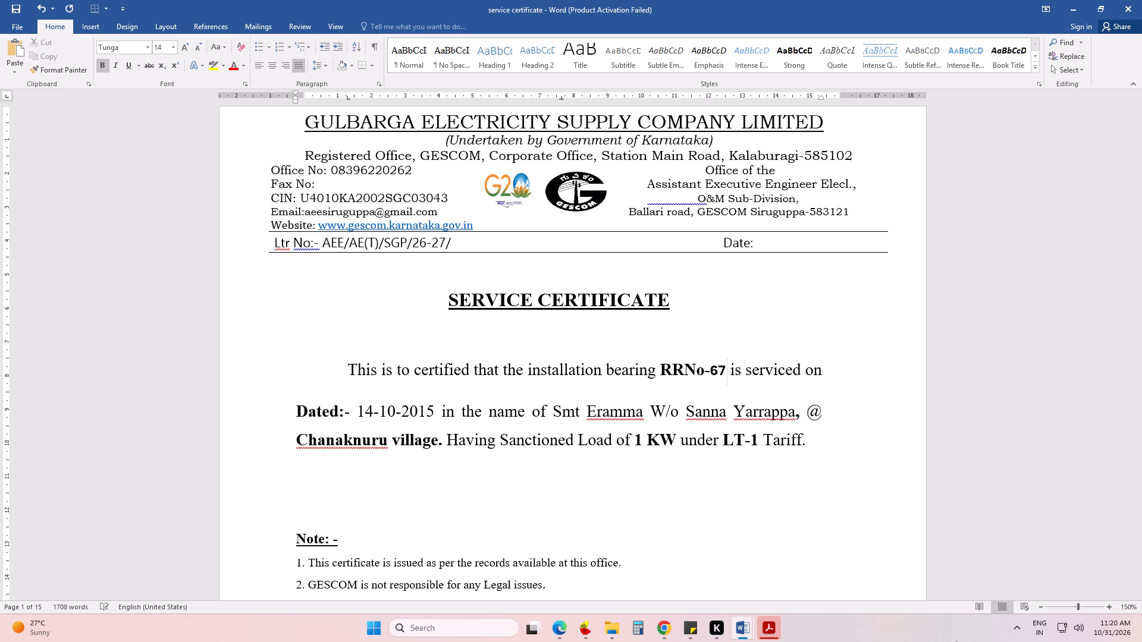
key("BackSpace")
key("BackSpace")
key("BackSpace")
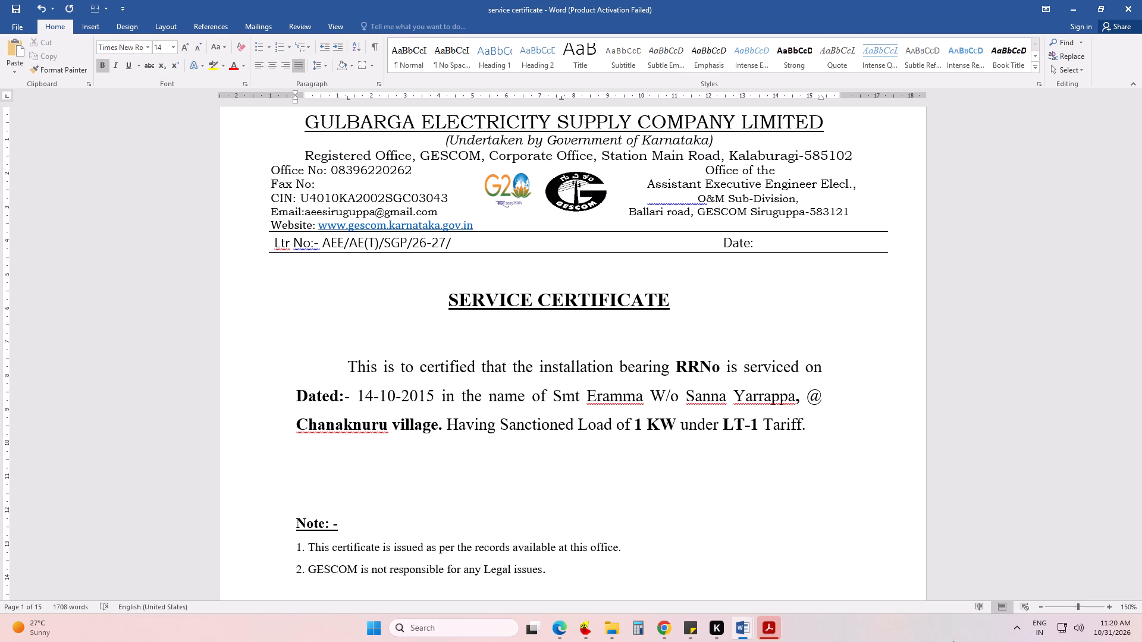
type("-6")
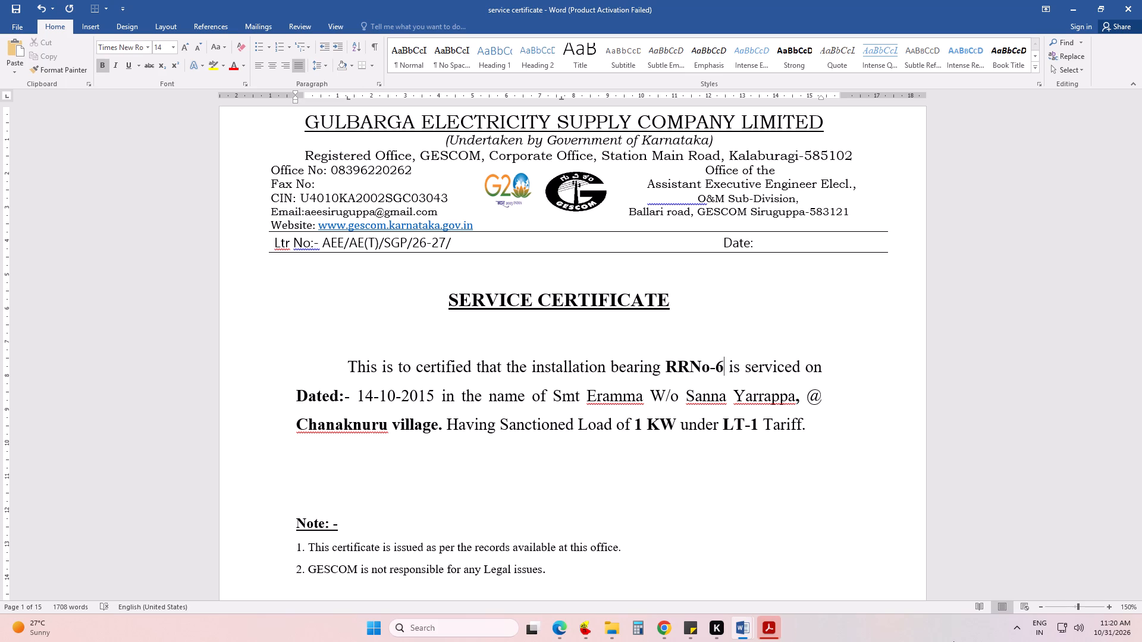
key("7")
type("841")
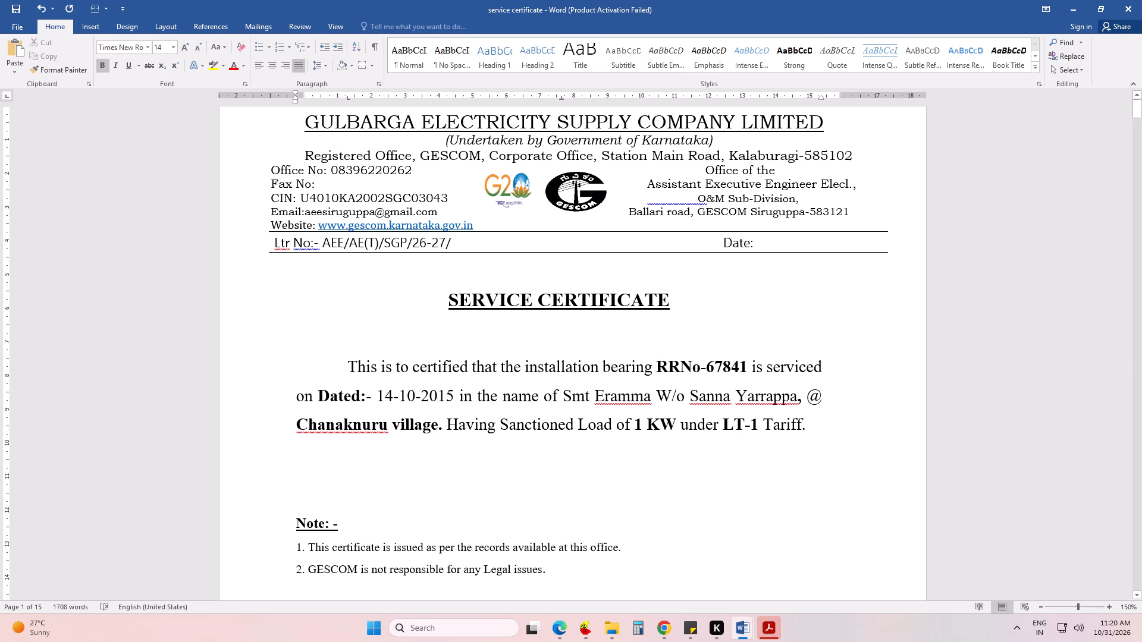
Set the service date after "Dated:-" in the first certificate to 13-10-2026 and save the document.
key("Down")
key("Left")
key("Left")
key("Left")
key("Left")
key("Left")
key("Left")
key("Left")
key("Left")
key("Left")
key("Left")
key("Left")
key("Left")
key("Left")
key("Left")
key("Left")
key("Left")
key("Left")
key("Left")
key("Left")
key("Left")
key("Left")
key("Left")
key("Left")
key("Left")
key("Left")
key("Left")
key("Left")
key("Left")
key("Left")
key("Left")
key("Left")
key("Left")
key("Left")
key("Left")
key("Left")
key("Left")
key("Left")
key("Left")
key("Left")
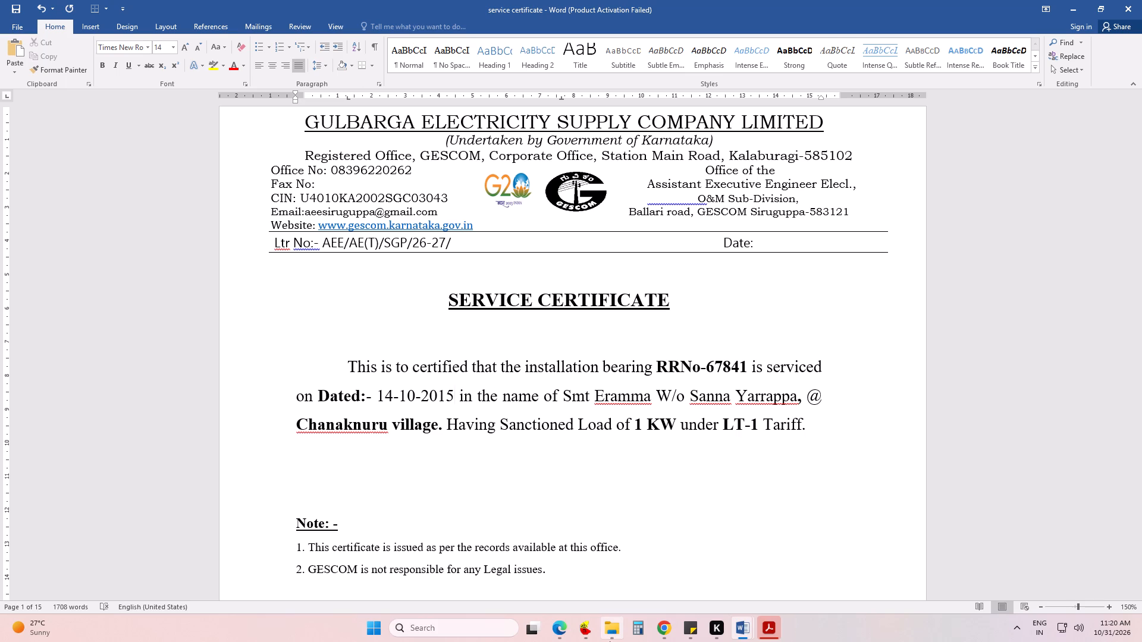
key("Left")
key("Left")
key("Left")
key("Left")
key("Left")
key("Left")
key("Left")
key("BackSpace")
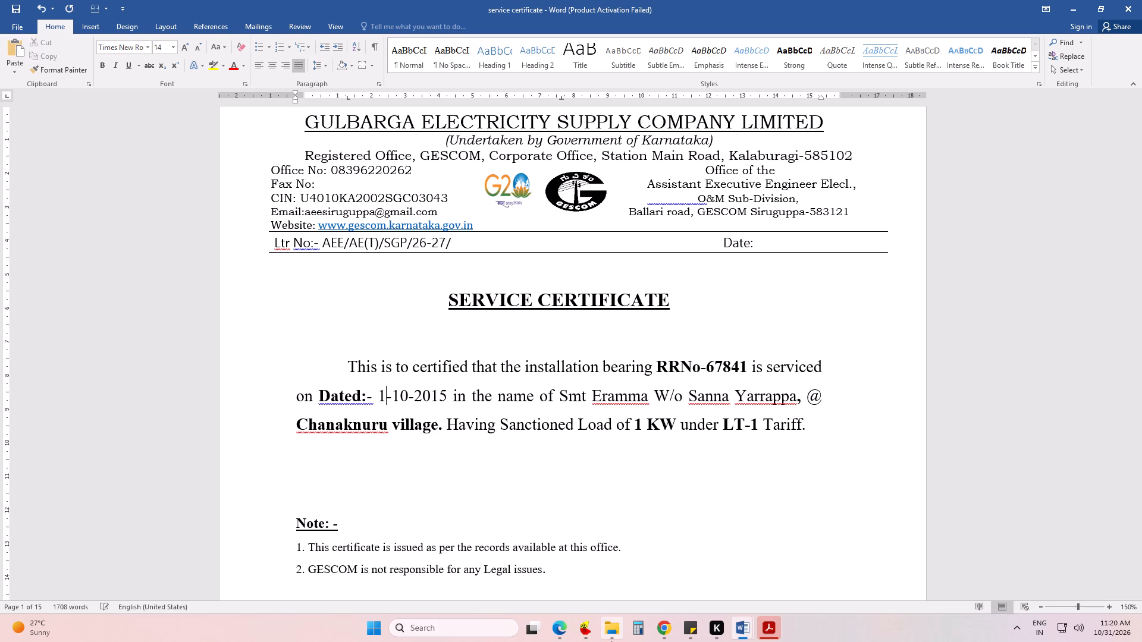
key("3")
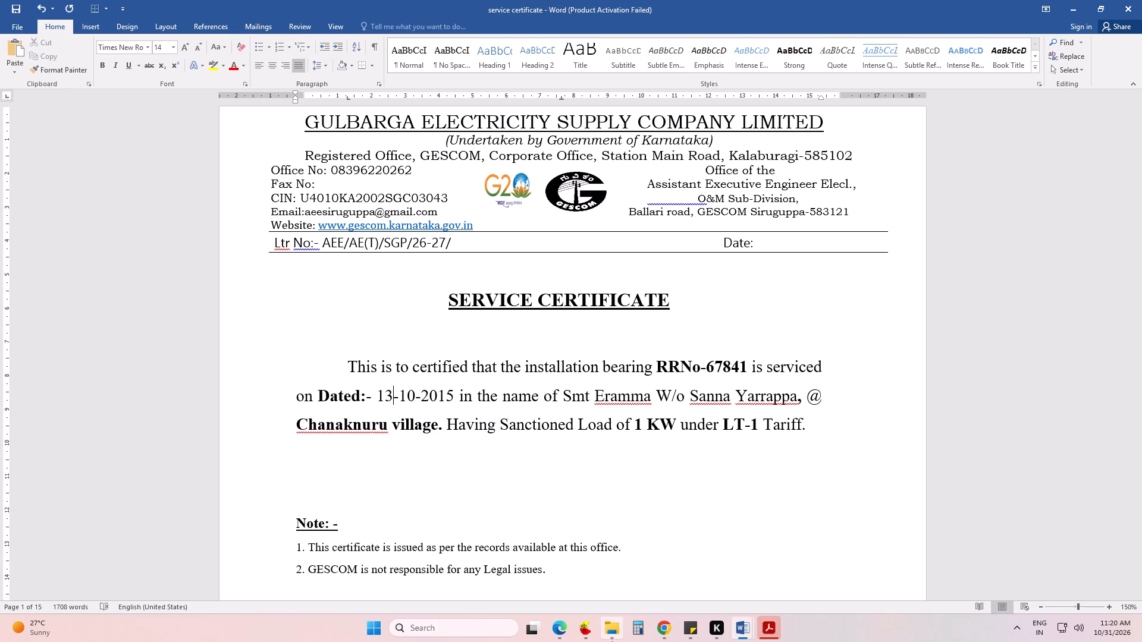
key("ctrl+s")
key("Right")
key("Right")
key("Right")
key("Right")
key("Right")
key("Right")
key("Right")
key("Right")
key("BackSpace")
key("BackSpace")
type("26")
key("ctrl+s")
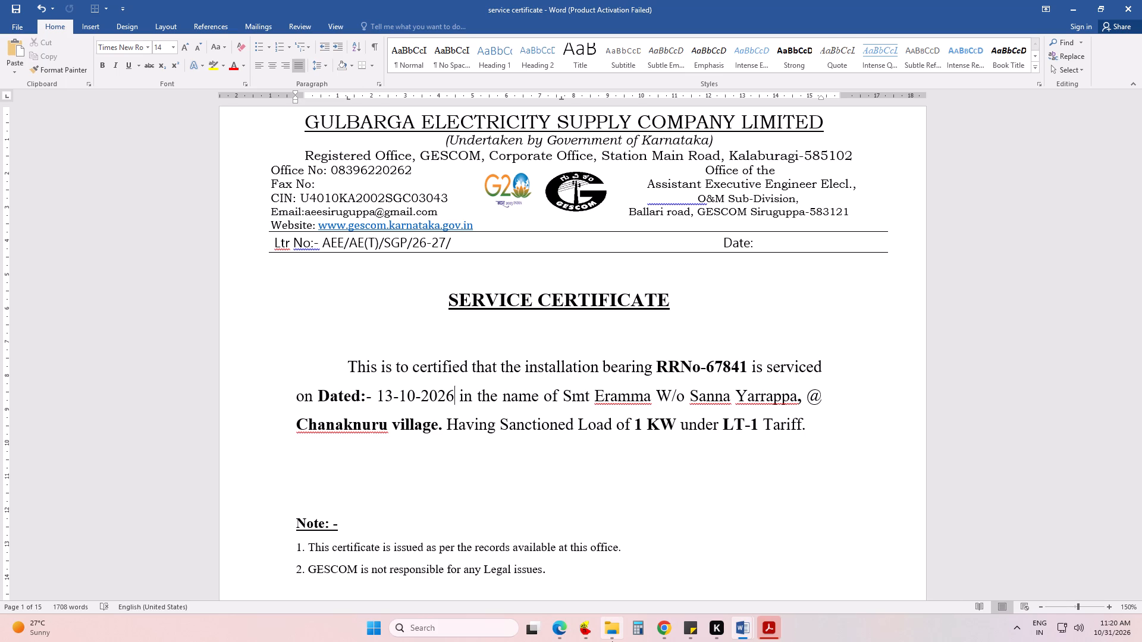
Replace the previous customer's name and husband's name after "Smt" in the first certificate with the new customer's, joined by "W/o".
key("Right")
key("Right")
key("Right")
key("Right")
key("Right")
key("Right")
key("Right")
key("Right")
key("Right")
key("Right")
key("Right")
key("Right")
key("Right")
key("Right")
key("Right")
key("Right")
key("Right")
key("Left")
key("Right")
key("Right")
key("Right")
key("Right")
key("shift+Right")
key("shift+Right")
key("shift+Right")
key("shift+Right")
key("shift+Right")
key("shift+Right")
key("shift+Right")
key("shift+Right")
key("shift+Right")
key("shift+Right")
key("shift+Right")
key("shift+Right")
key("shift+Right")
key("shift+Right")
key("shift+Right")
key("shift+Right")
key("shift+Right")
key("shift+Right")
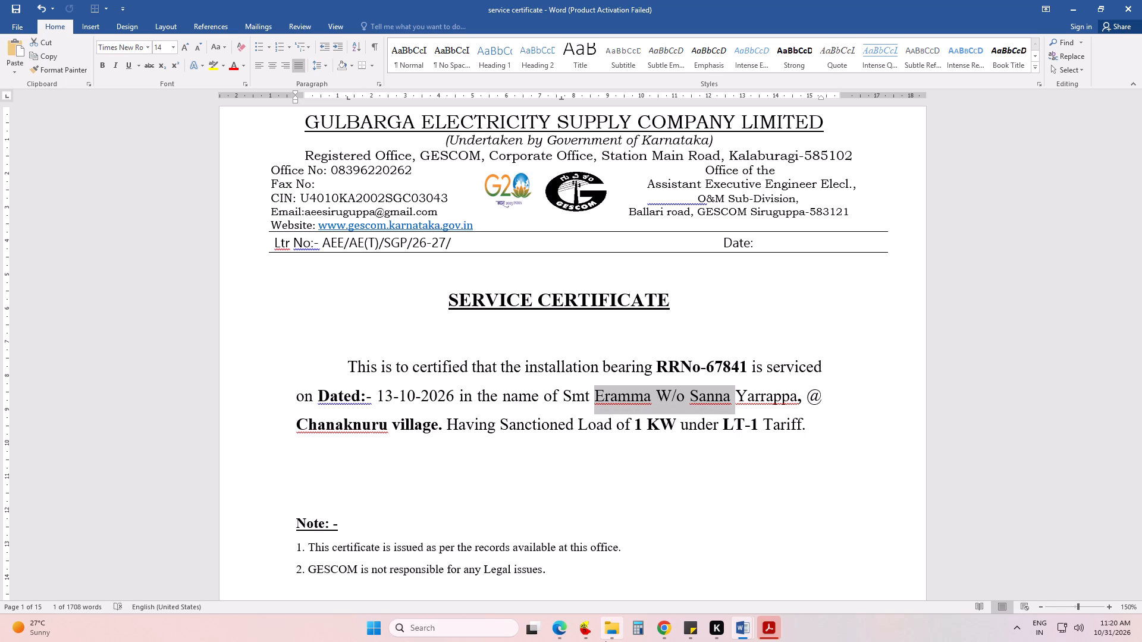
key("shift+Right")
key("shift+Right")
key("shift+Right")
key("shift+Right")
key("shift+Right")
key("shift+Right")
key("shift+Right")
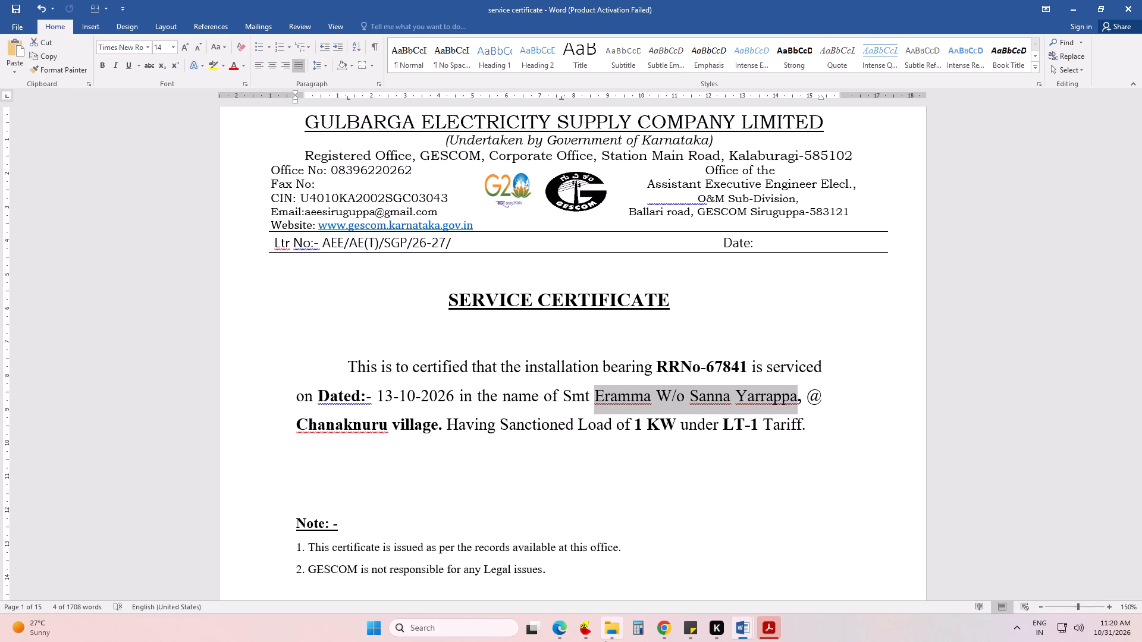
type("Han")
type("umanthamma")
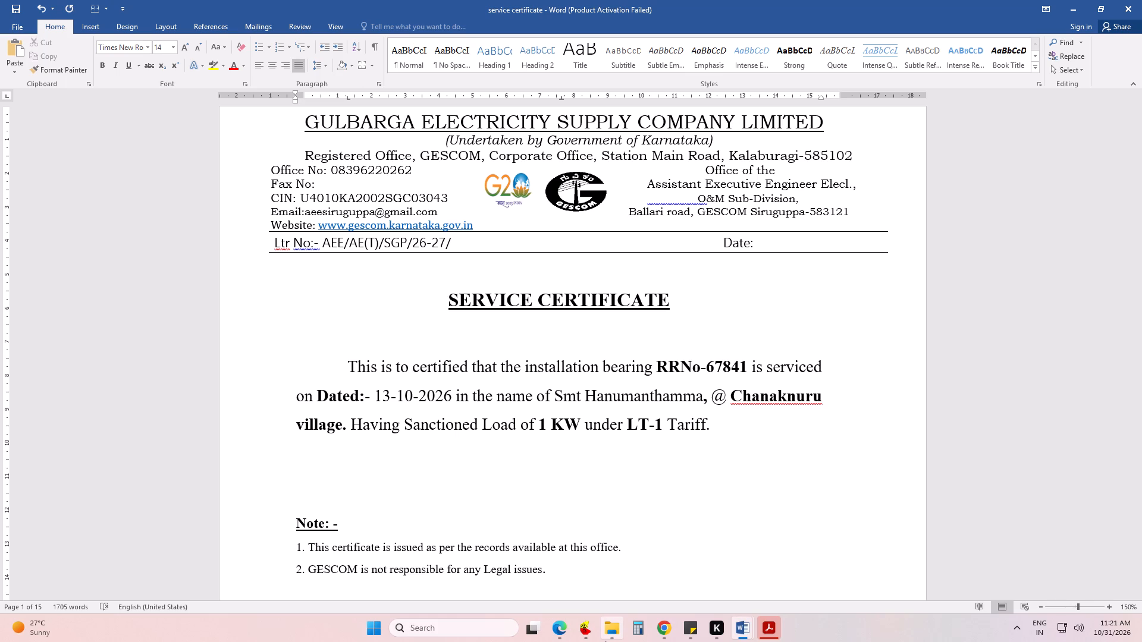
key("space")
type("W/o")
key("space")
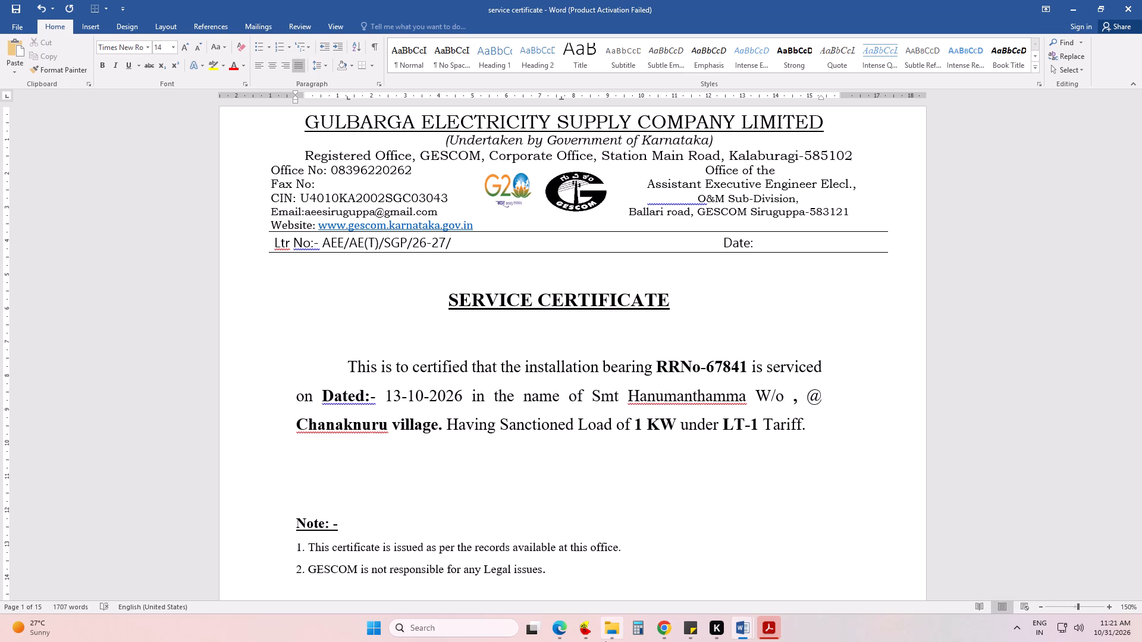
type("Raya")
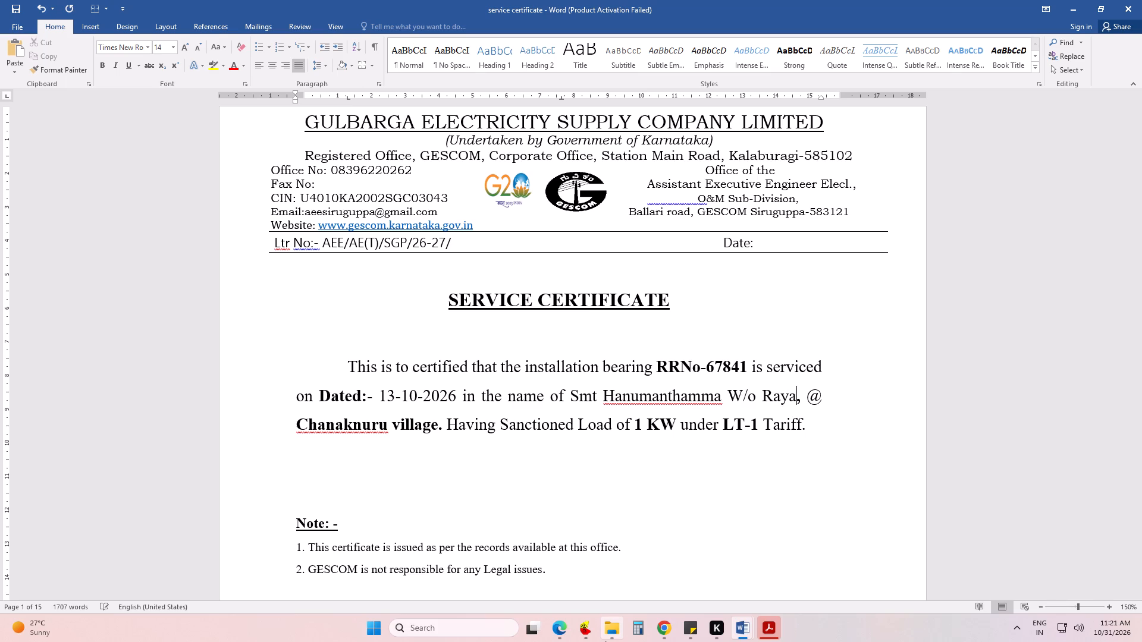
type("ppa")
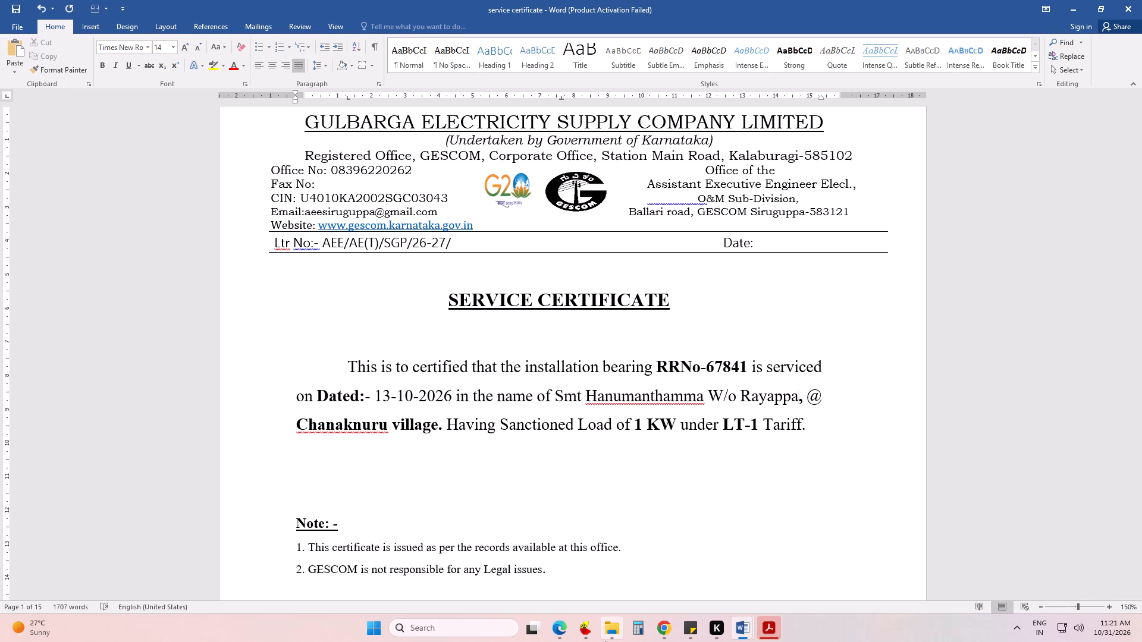
Insert the customer's house number, preceded by # and followed by a comma, before the "@", checking it against the browser's Service Point record.
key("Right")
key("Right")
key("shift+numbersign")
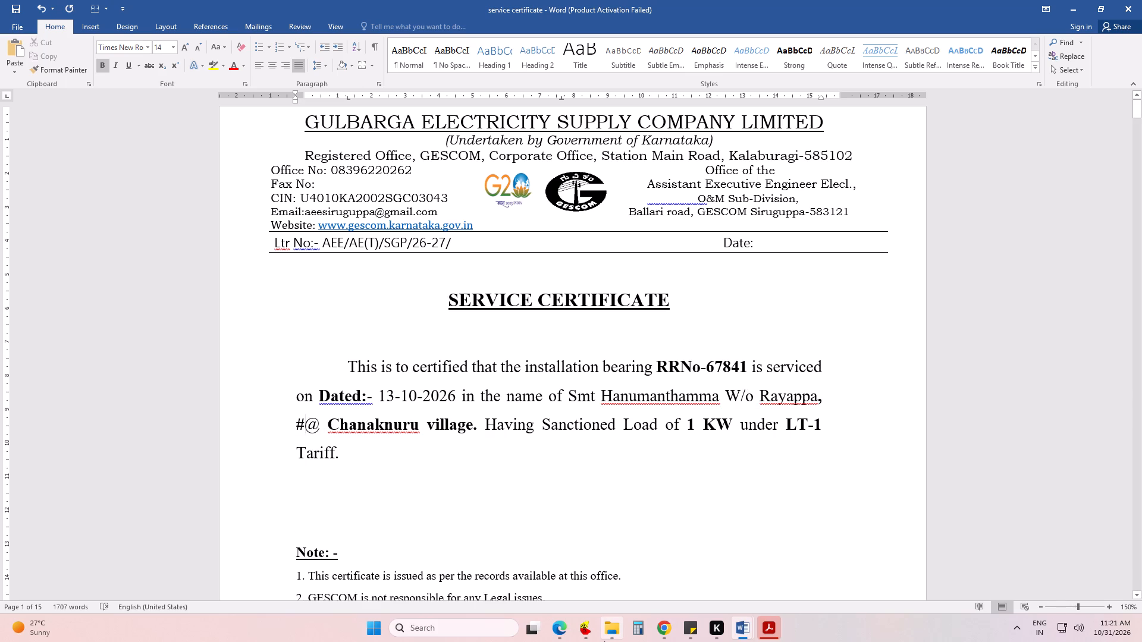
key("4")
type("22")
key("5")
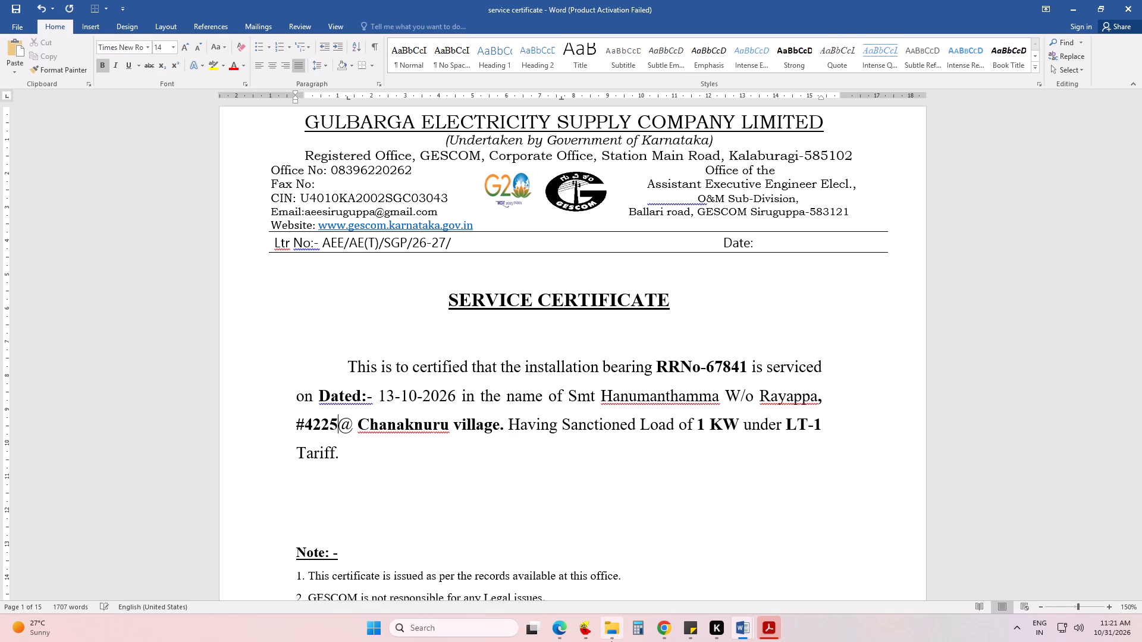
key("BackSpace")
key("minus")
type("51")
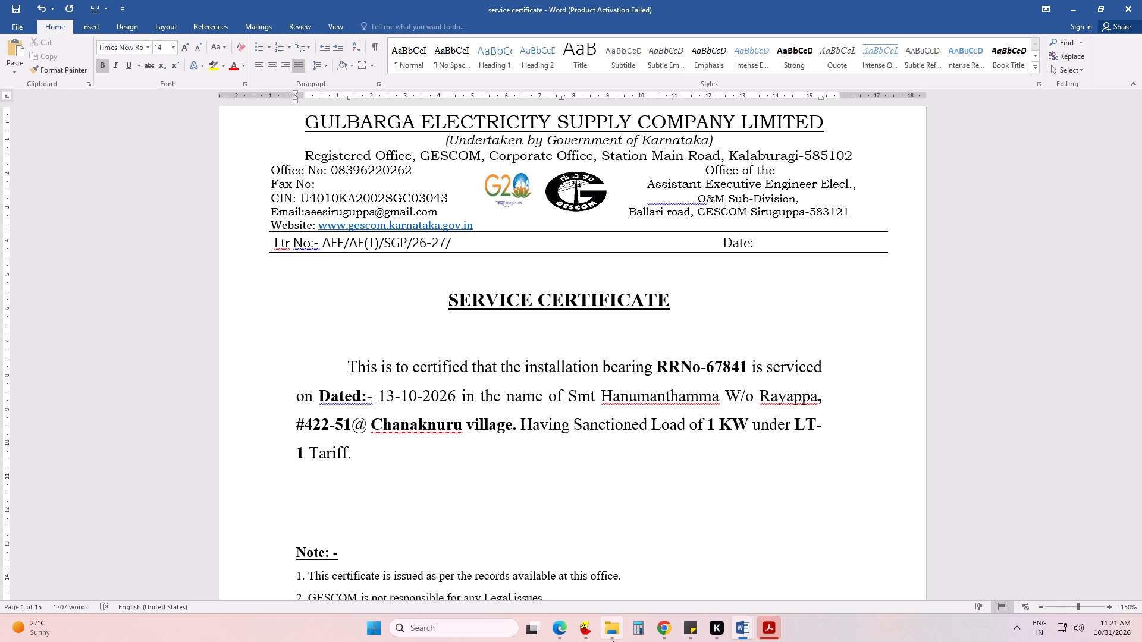
left_click(564, 621)
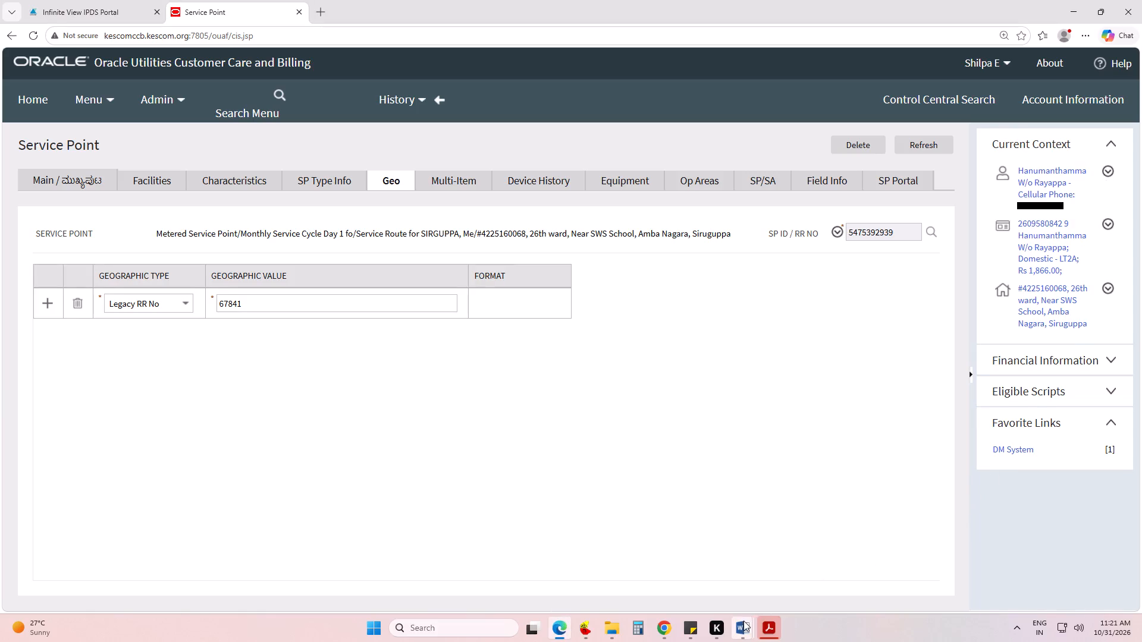
left_click(728, 580)
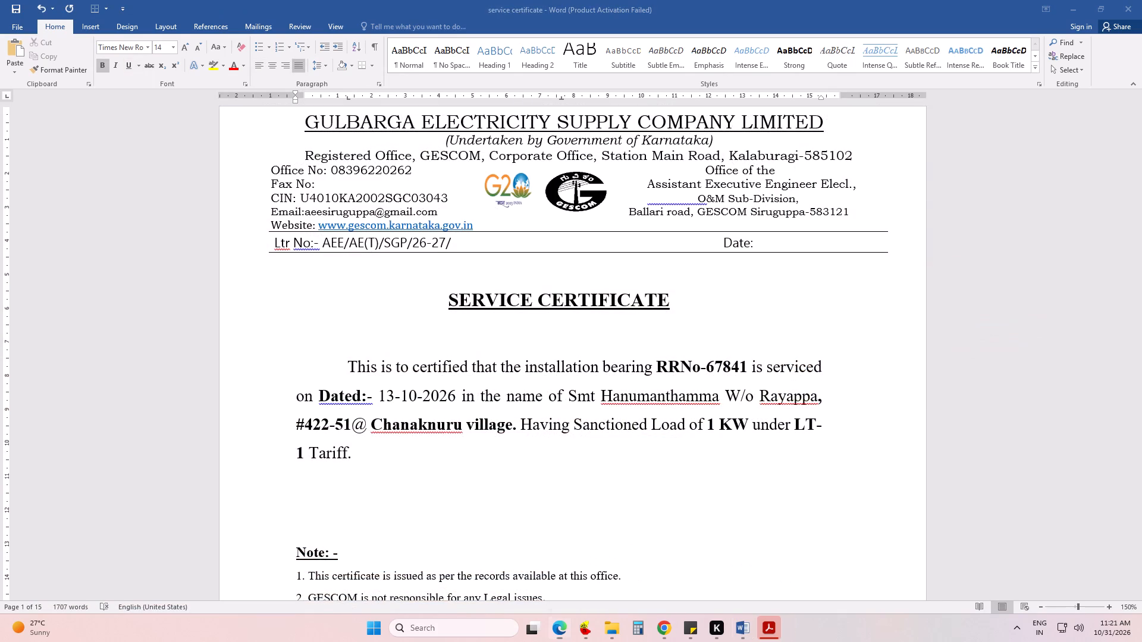
key("BackSpace")
key("BackSpace")
key("BackSpace")
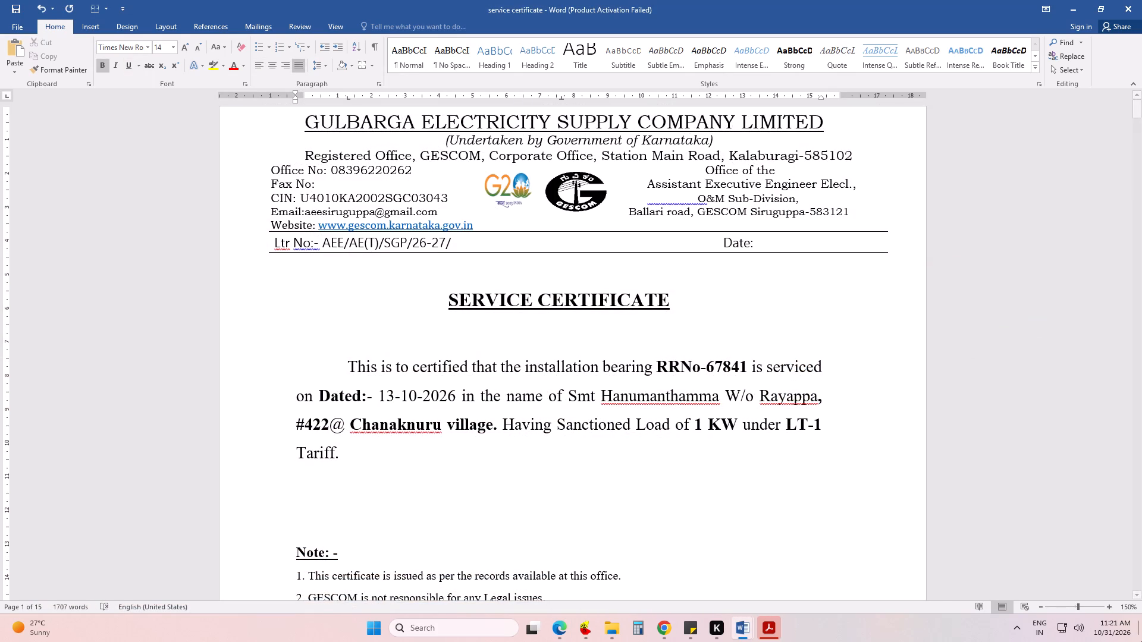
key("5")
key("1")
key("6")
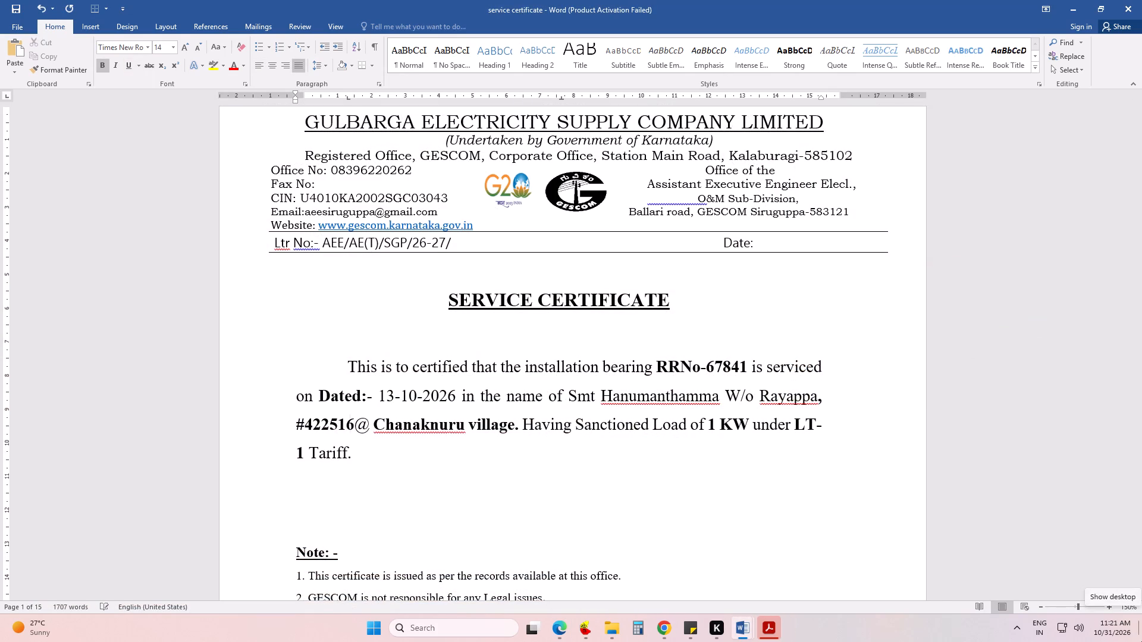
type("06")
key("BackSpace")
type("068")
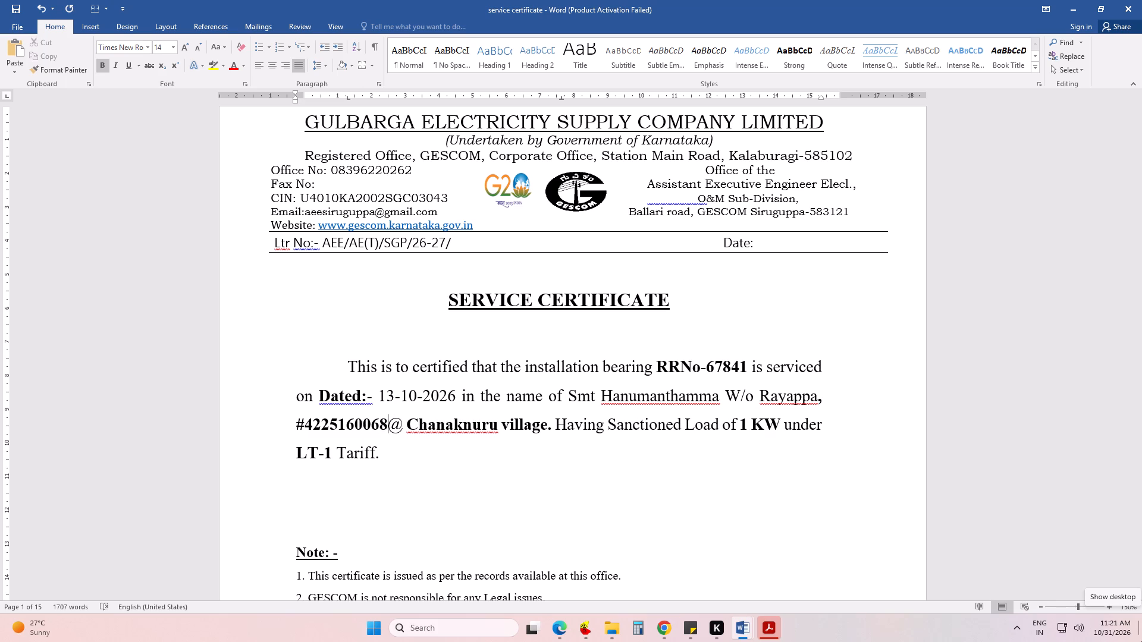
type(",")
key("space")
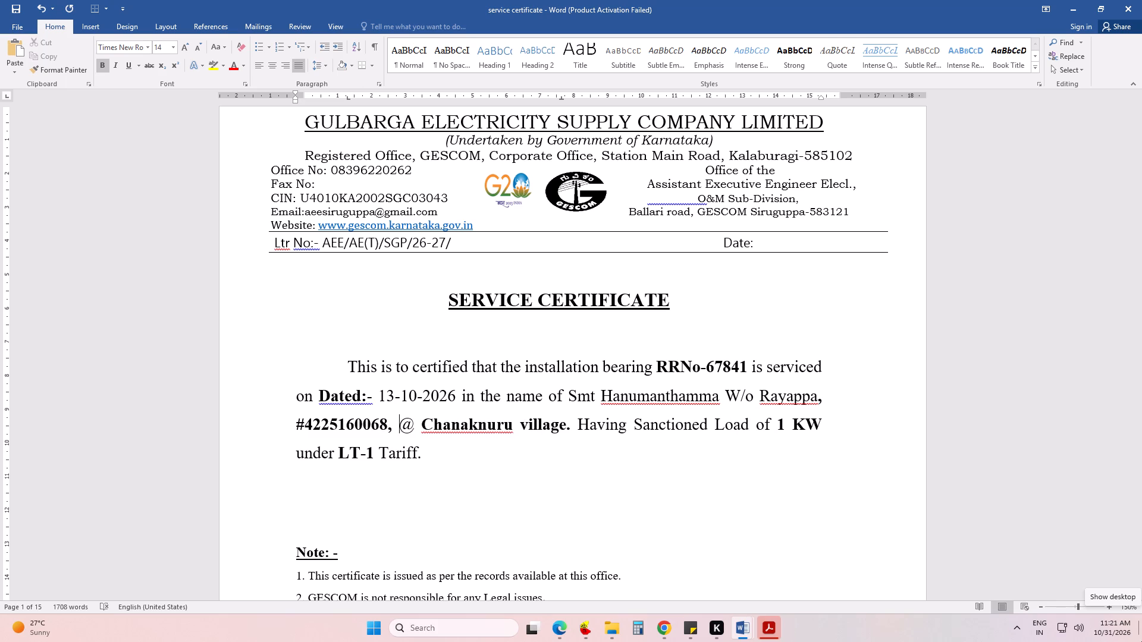
Continue the address after the house number with the customer's ward, the nearby school landmark and the locality, ending with a comma.
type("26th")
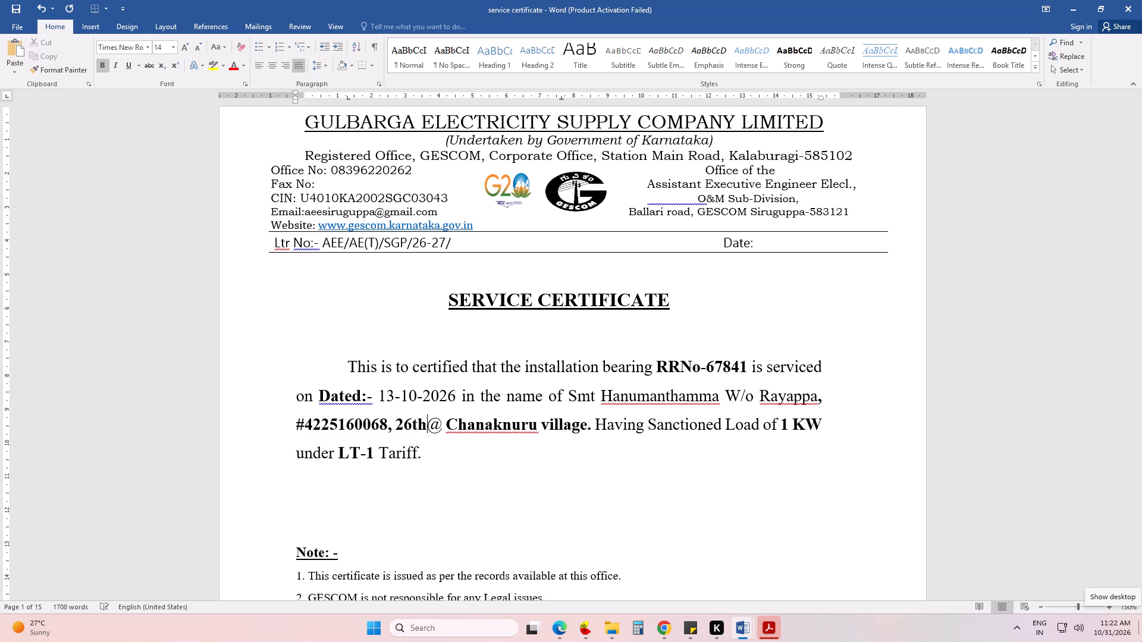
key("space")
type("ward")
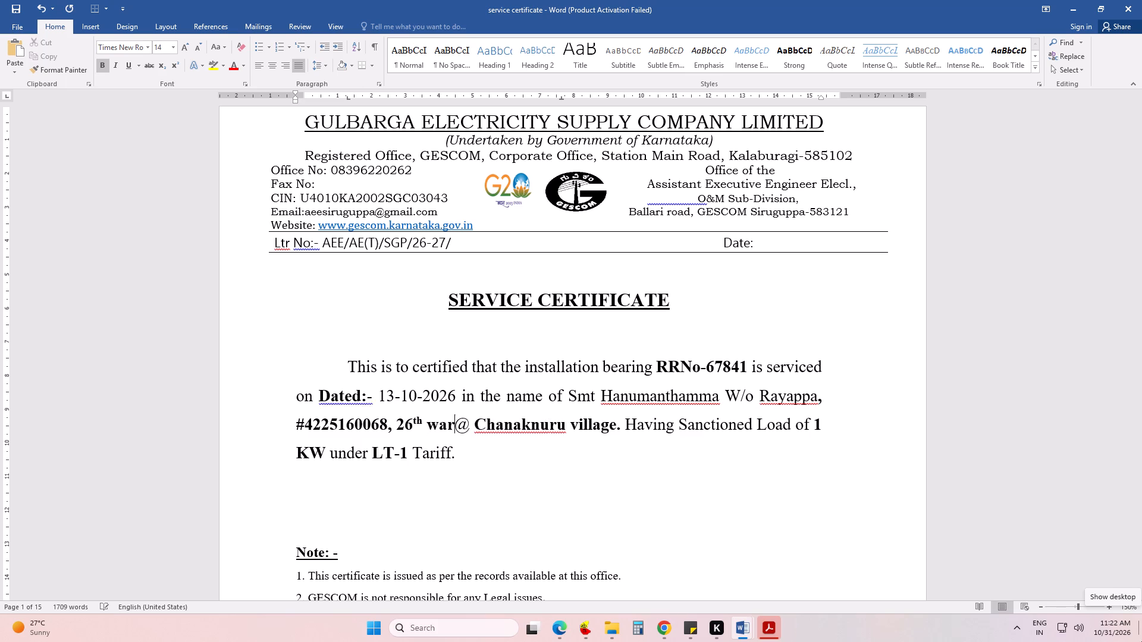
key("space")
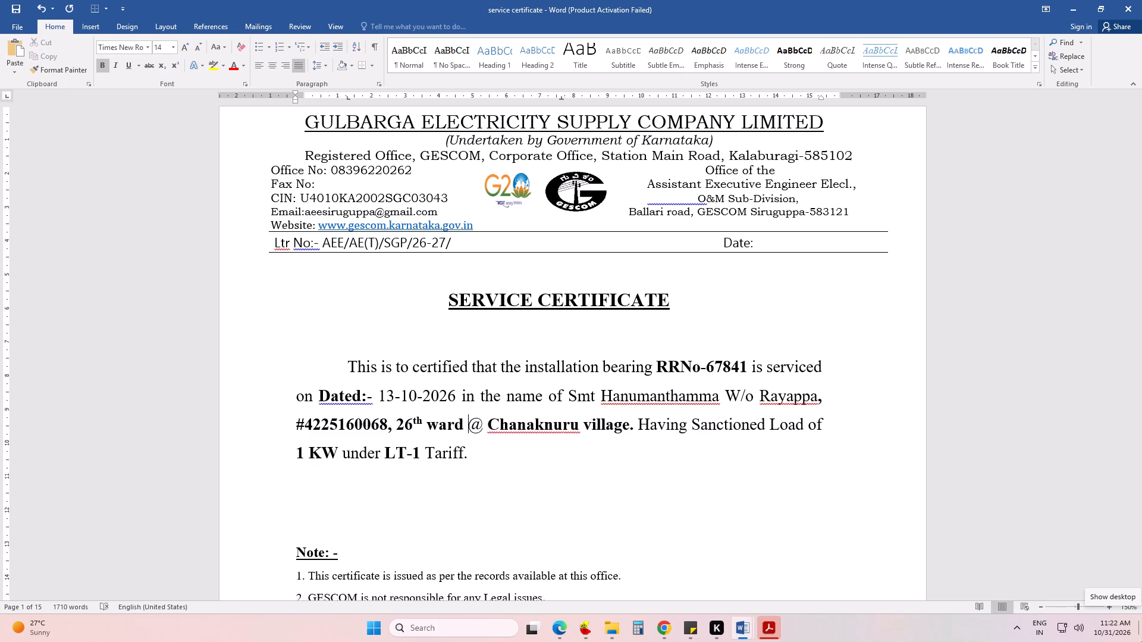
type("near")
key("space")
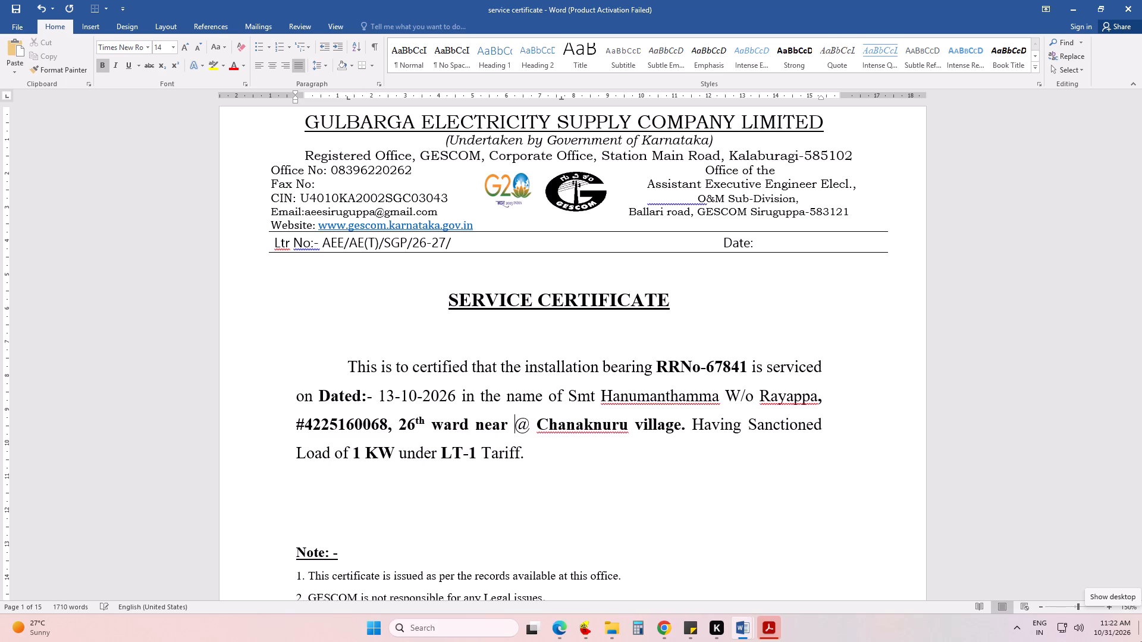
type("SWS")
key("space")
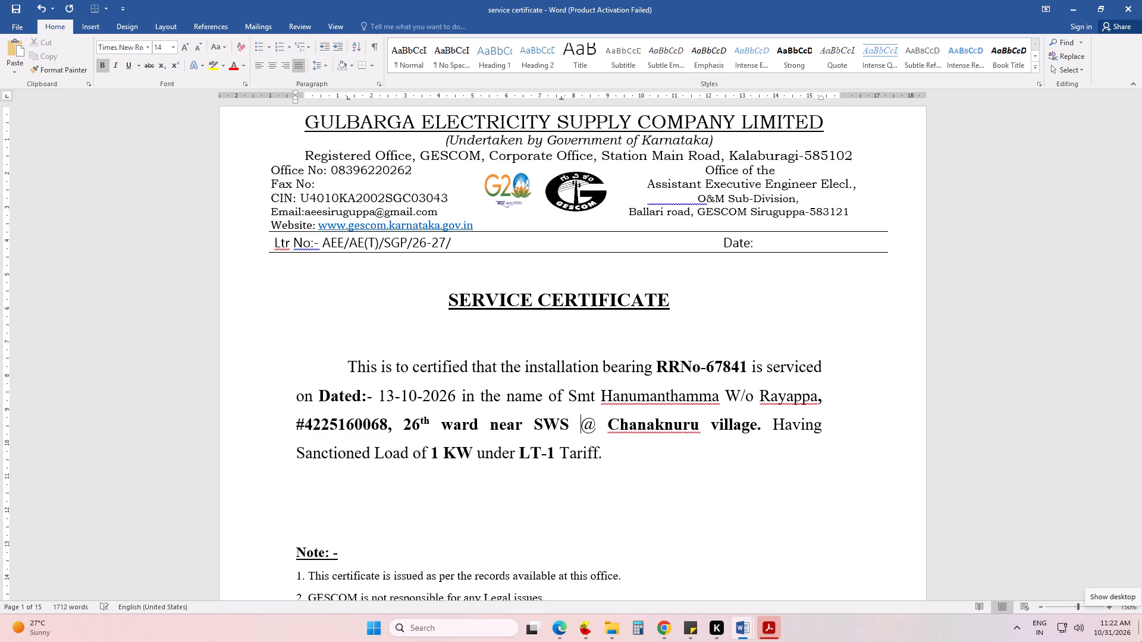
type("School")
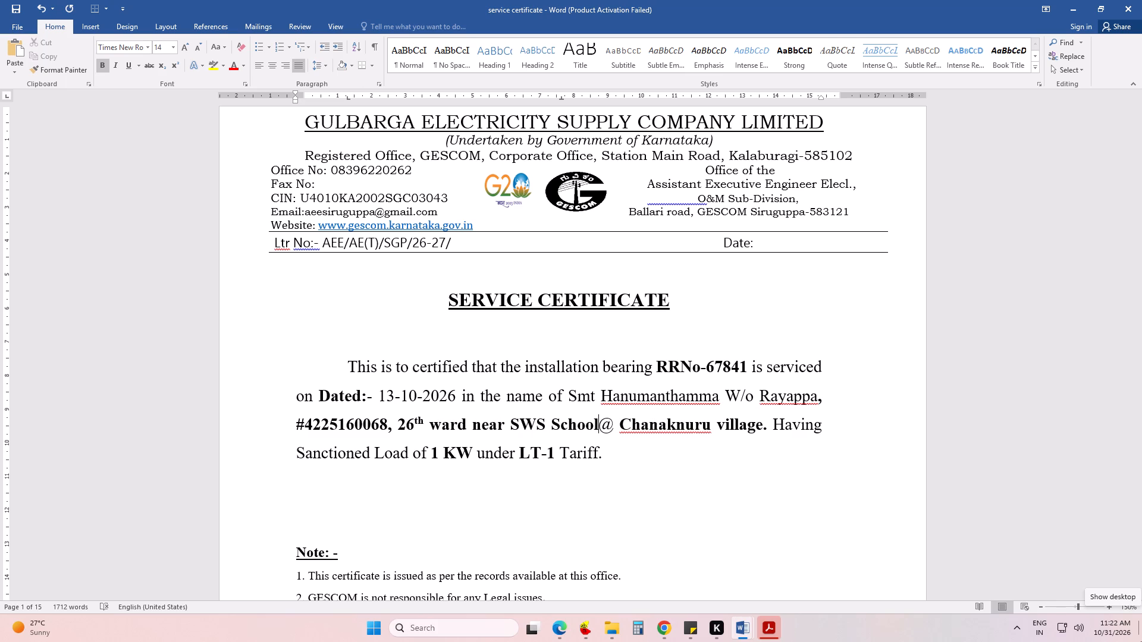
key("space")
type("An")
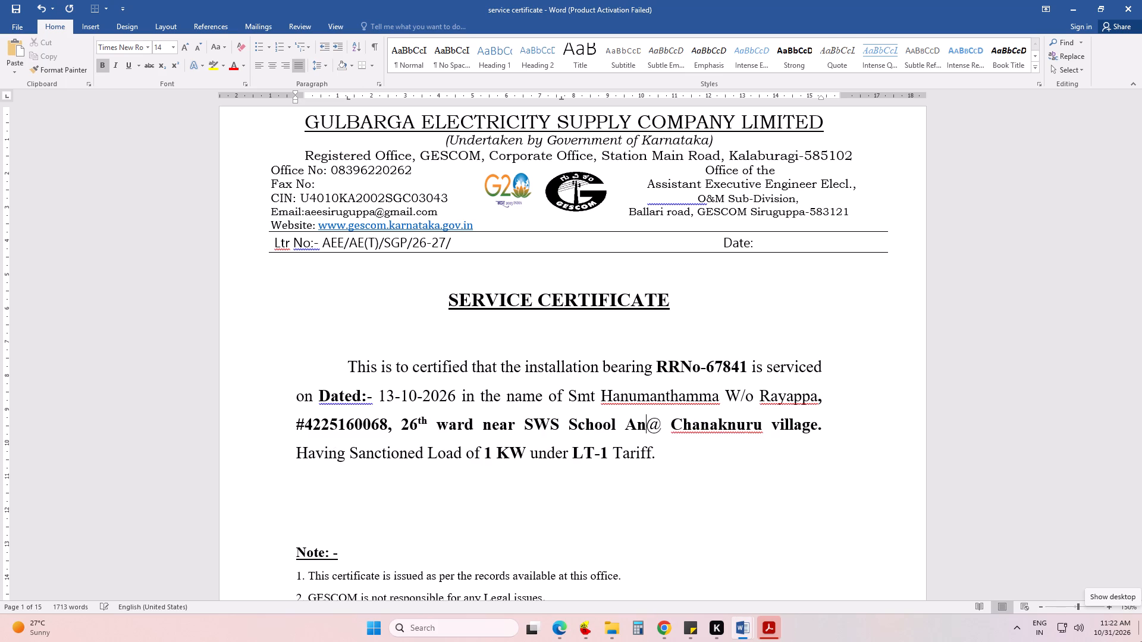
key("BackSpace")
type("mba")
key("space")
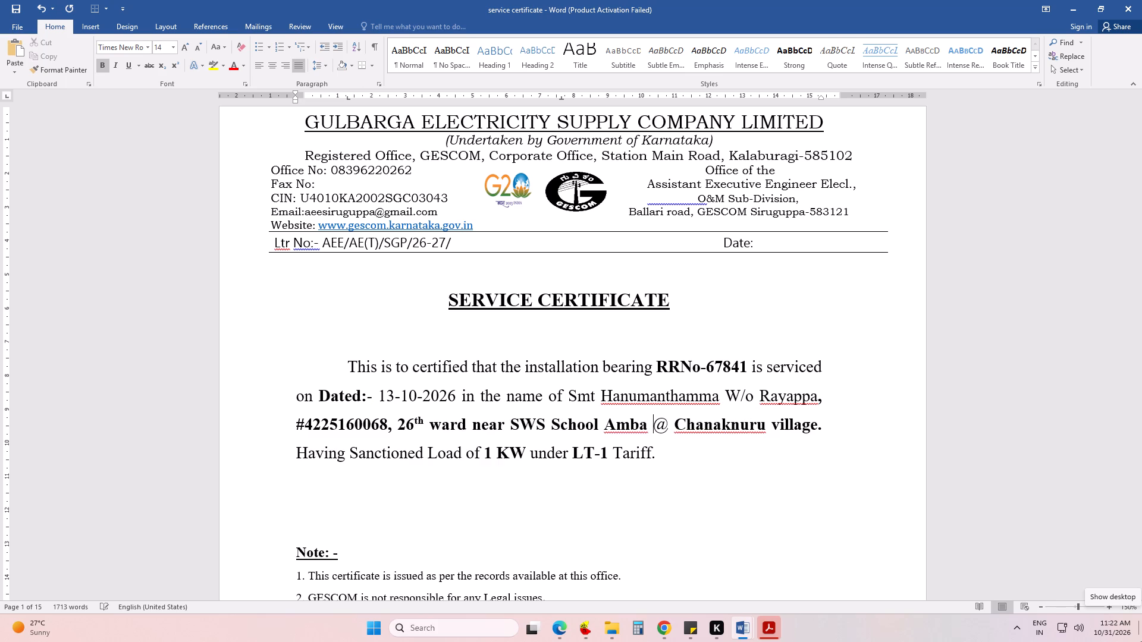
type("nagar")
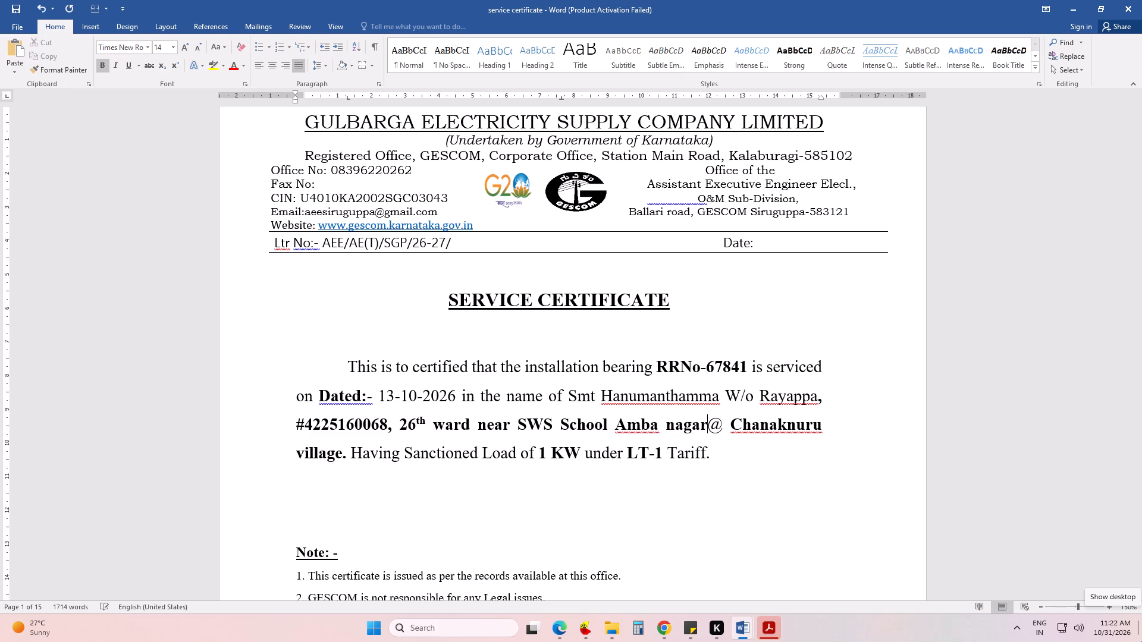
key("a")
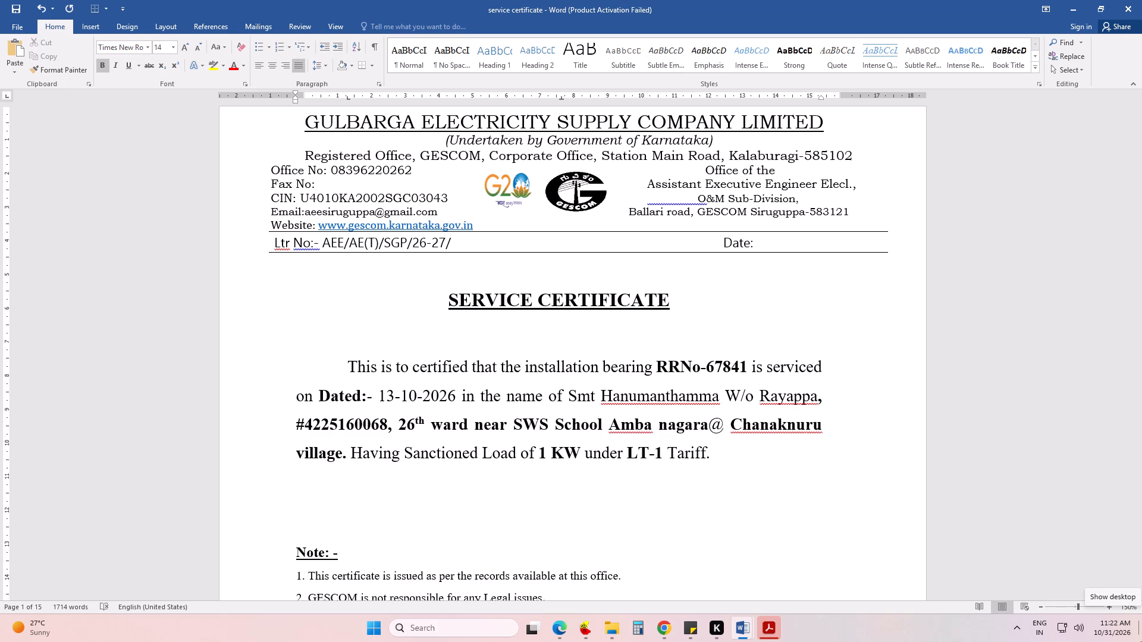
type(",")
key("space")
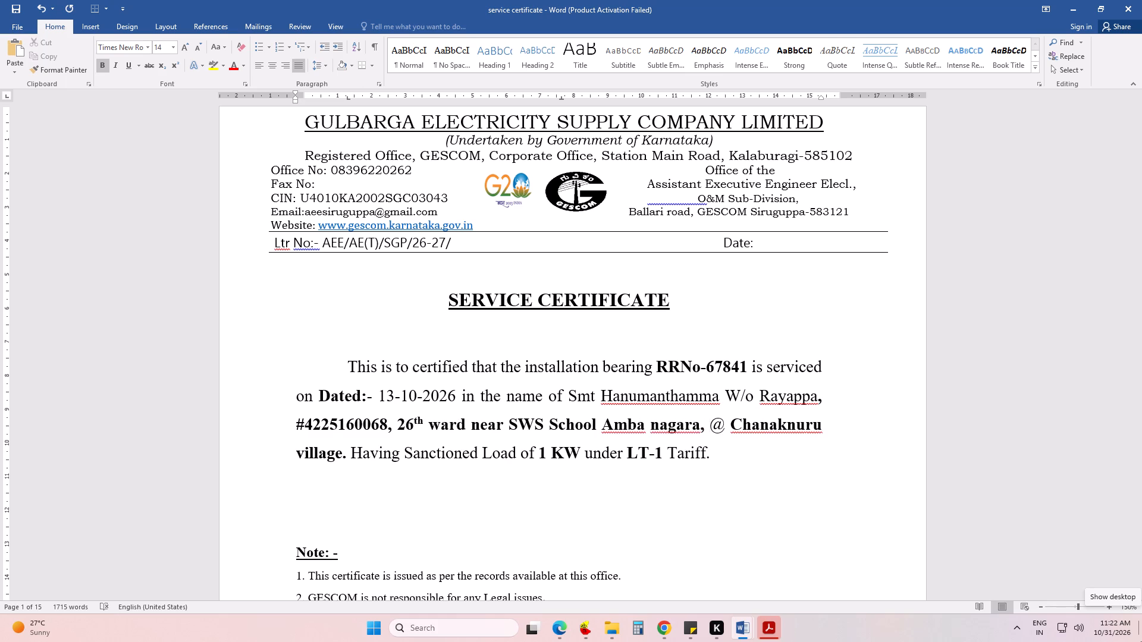
Select the previous customer's village text after the new address, from the "@" through the word "village".
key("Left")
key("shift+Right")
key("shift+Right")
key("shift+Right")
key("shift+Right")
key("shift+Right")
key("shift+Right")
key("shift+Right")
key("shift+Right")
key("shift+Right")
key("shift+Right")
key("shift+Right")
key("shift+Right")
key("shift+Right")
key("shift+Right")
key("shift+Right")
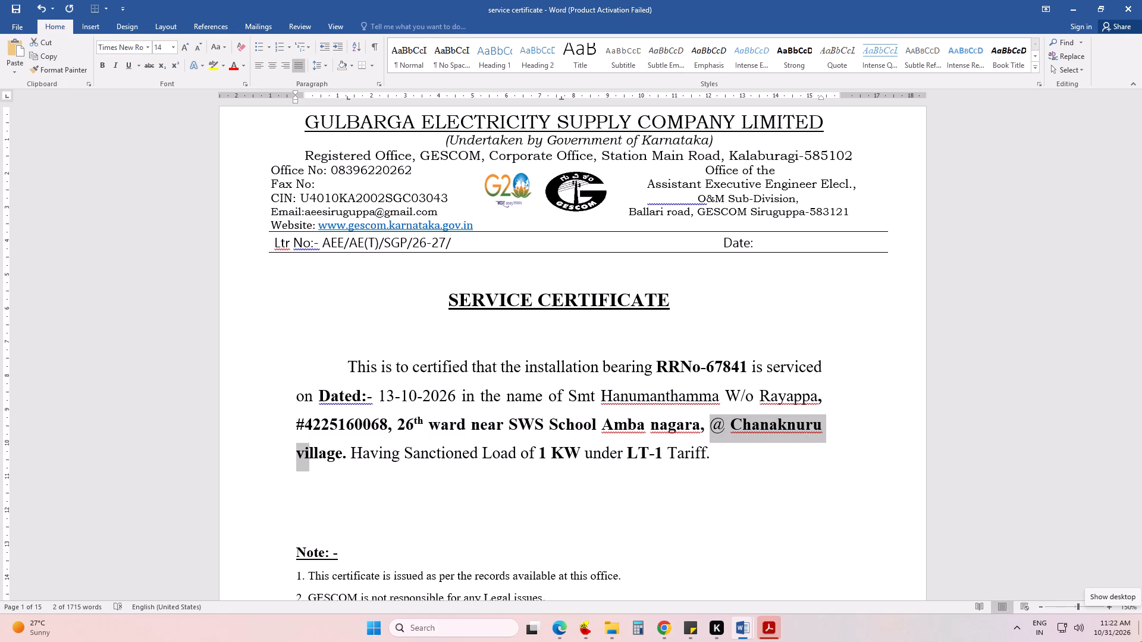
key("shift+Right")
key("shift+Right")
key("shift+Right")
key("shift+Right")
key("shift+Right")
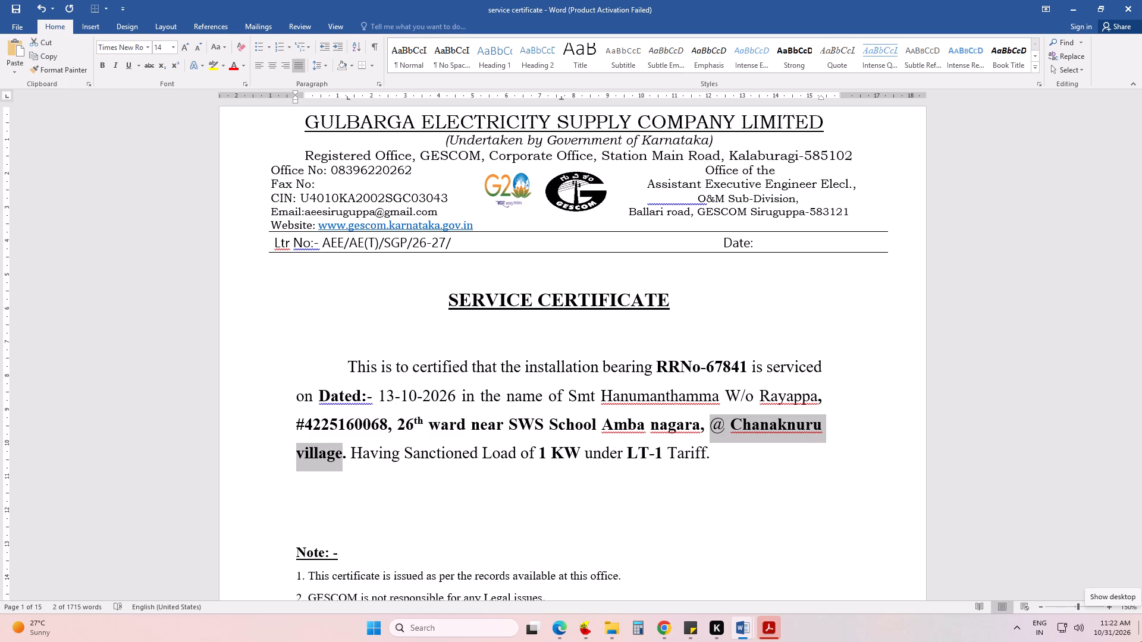
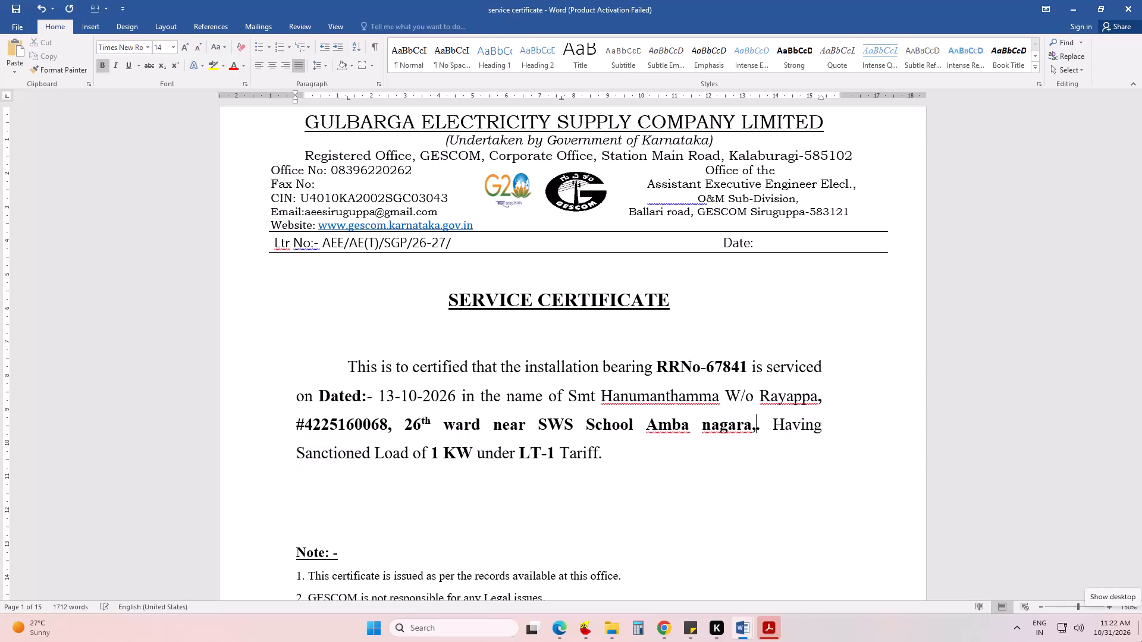
End the customer's address with the town name Siruguppa, before the full stop, and save the document.
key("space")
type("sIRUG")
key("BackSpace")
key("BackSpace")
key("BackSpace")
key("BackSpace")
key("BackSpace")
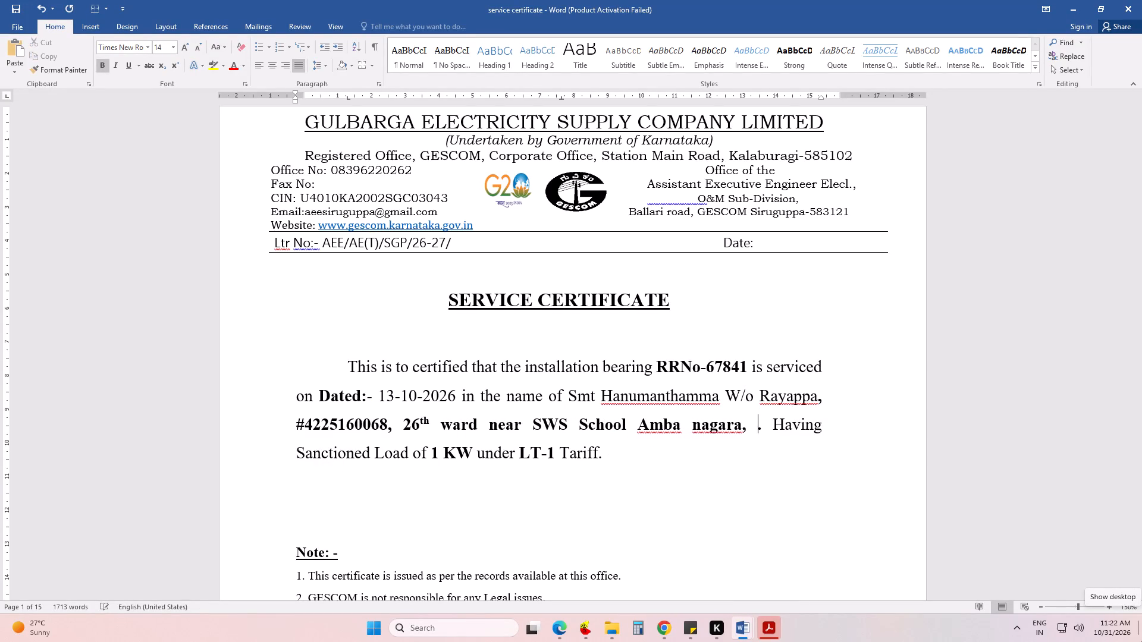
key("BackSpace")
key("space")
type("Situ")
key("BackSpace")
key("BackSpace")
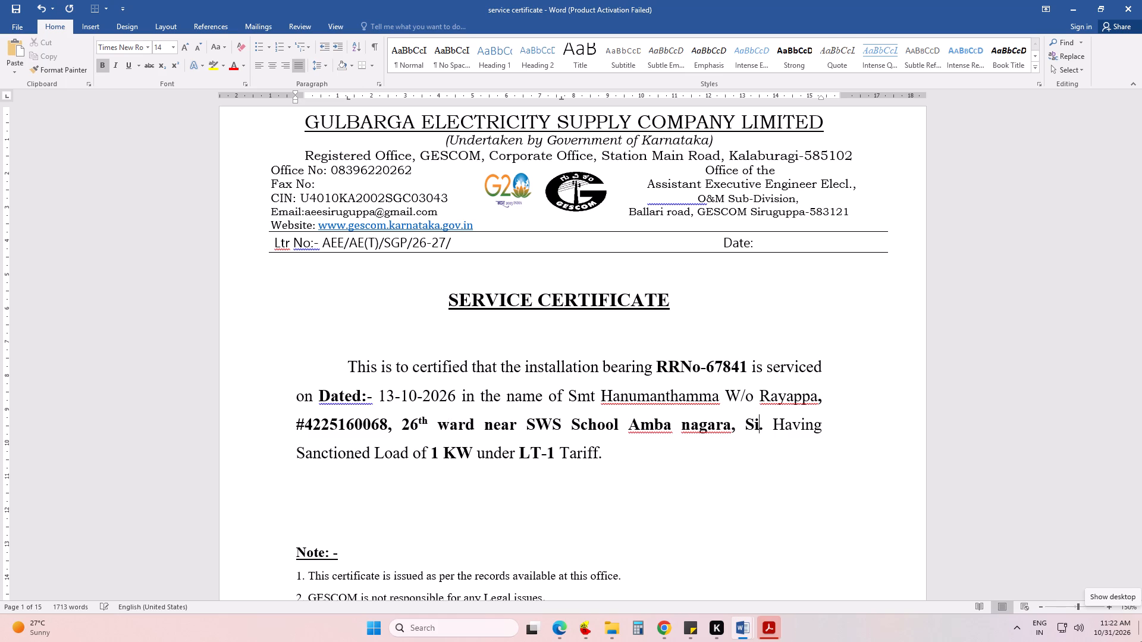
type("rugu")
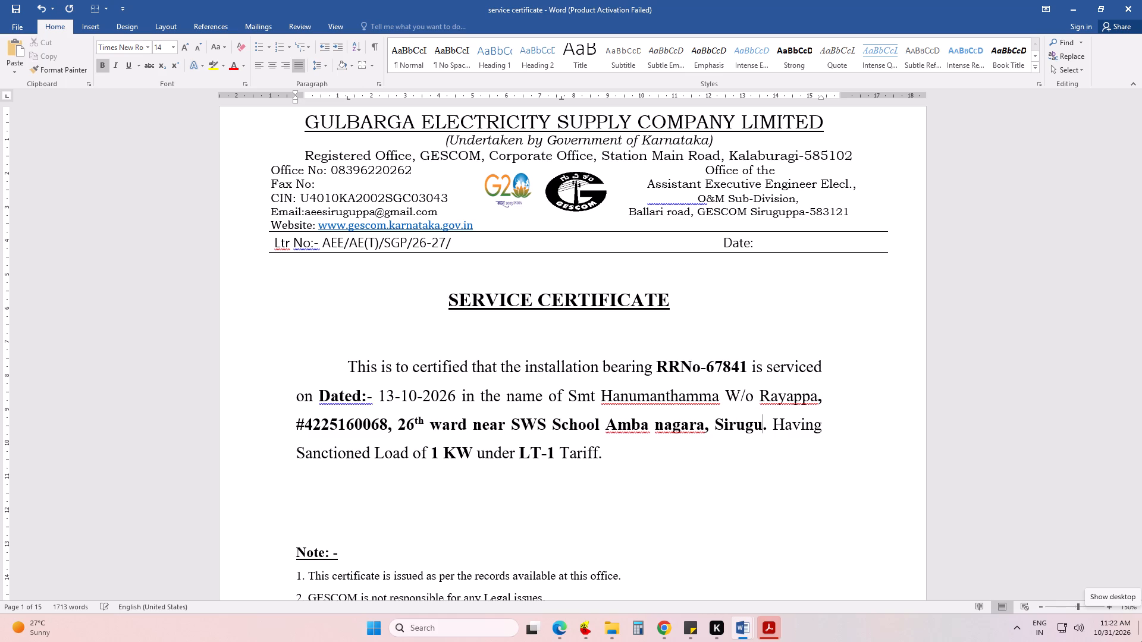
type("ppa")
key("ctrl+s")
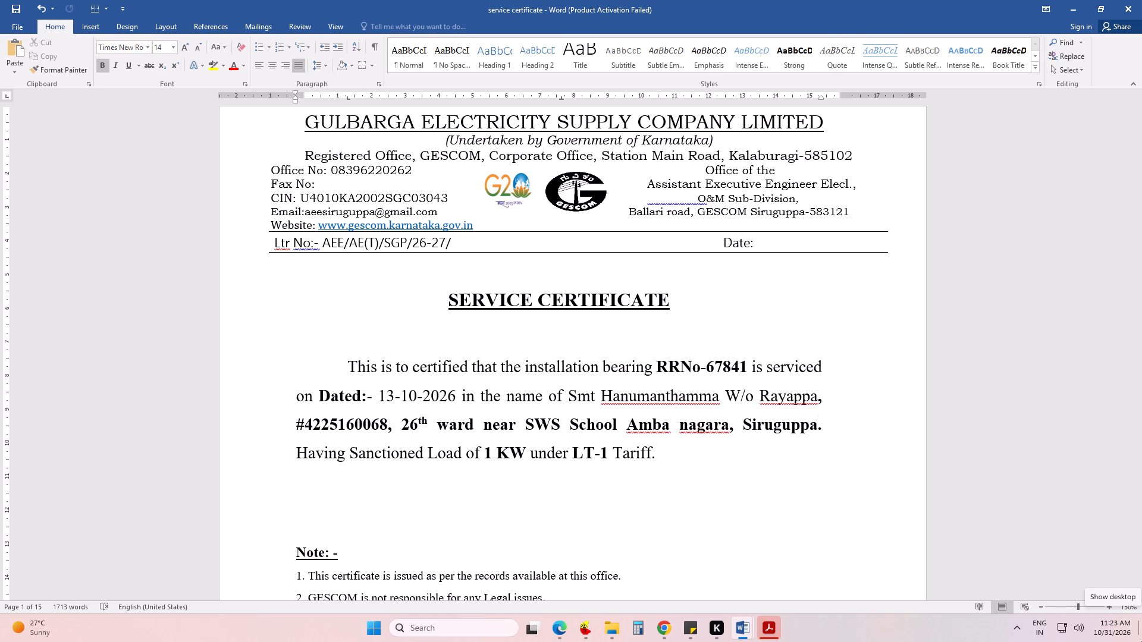
Capitalise the initial N of the second word in the customer's locality name and save the document.
left_click(689, 427)
key("BackSpace")
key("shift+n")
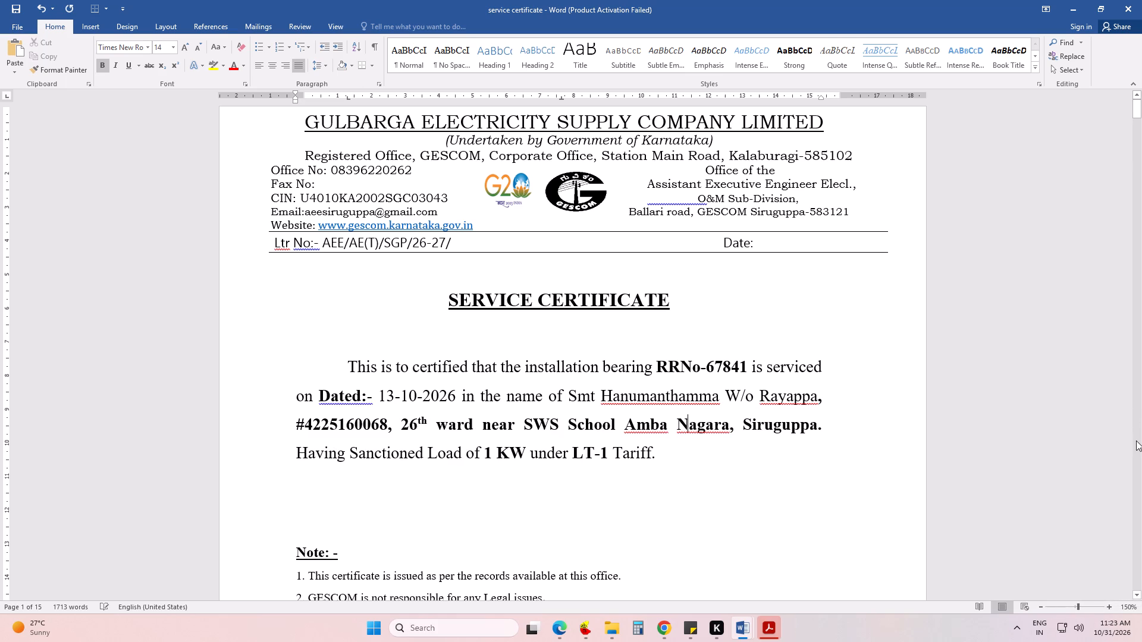
key("ctrl+s")
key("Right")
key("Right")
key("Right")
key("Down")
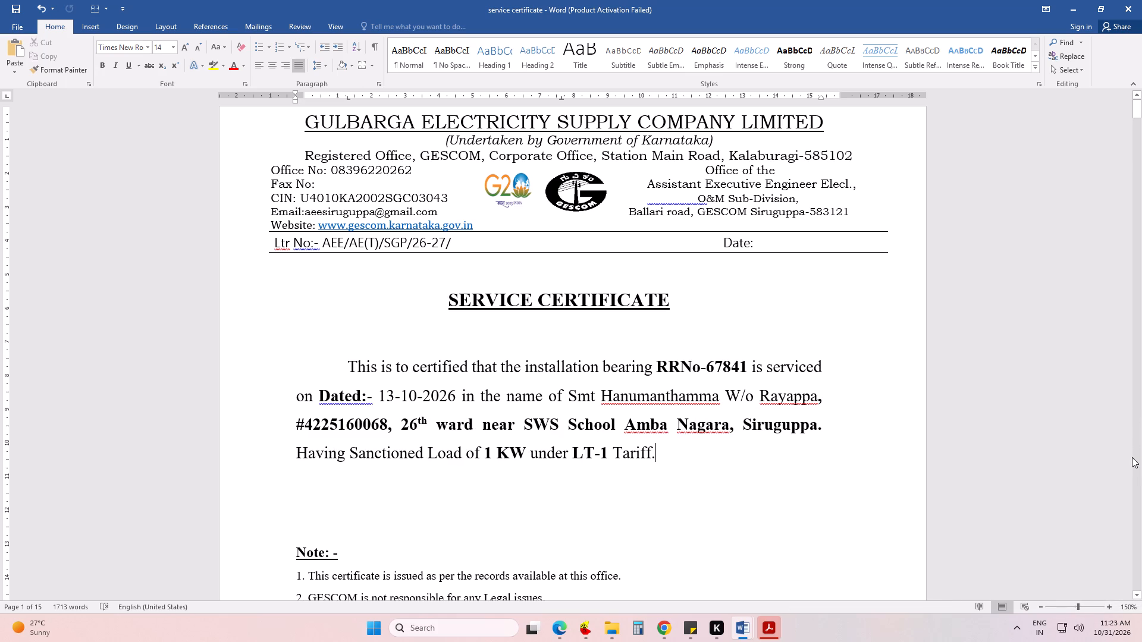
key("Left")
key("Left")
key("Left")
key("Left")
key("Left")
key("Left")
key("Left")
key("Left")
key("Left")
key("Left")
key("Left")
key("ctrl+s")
Make the customer's name bold, from "Smt" through the husband's name after "W/o".
left_click(569, 398)
key("shift+Right")
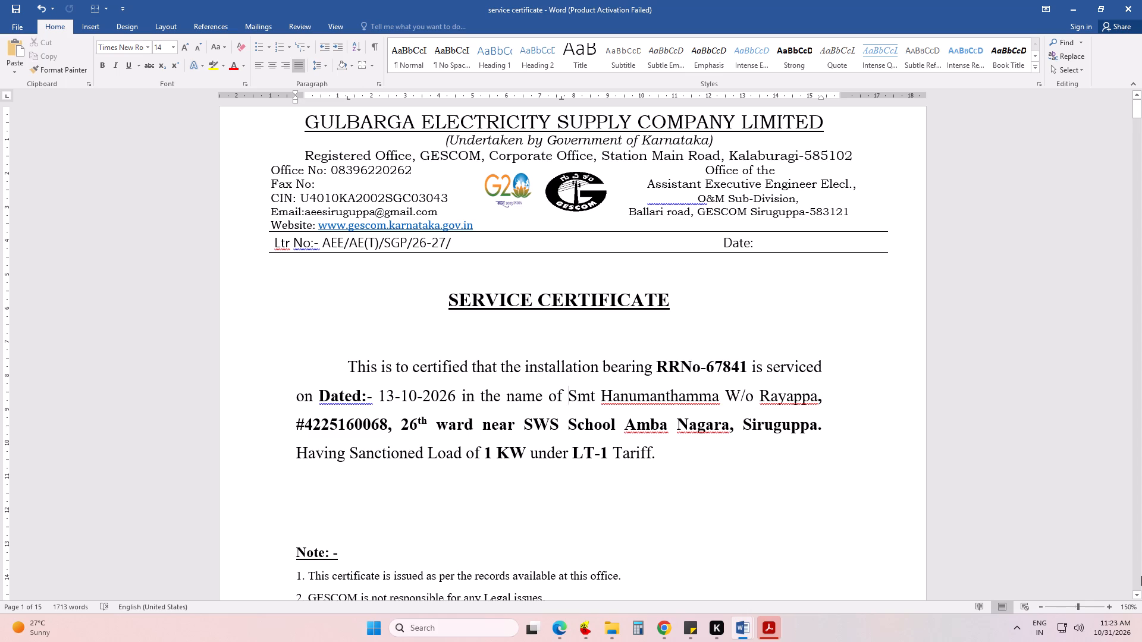
key("shift+Right")
key("shift+Right")
key("shift+Right")
key("shift+Right")
key("shift+Right")
key("shift+Right")
key("shift+Right")
key("shift+Right")
key("shift+Right")
key("shift+Right")
key("shift+Right")
key("shift+Right")
key("shift+Right")
key("shift+Right")
key("shift+Right")
key("shift+Right")
key("shift+Right")
key("shift+Right")
key("shift+Right")
key("shift+Right")
key("shift+Right")
key("shift+Right")
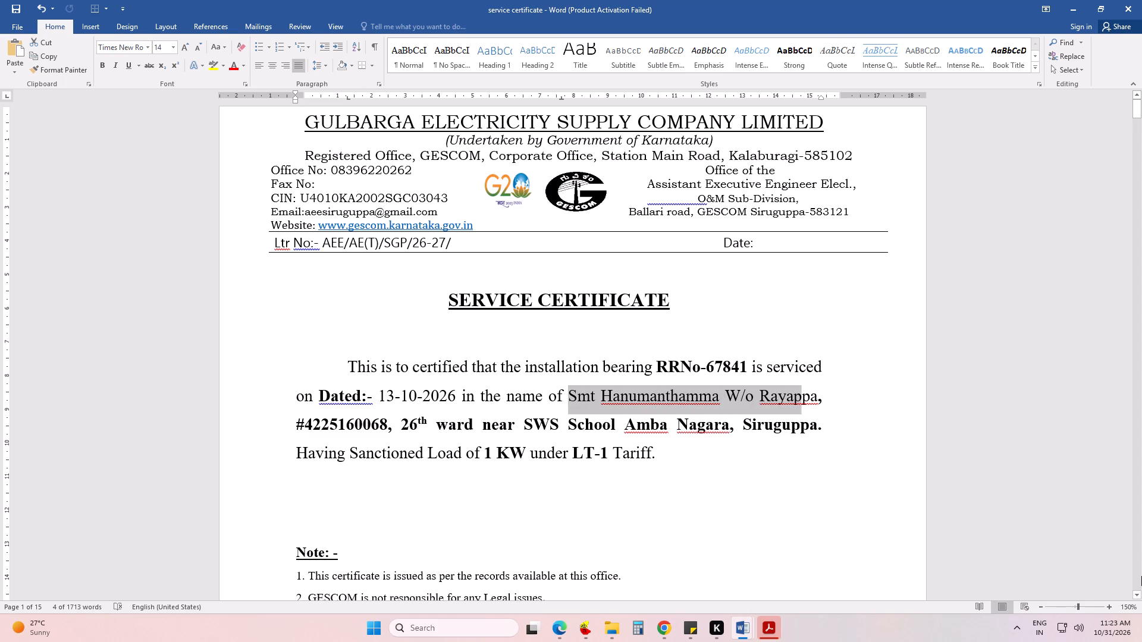
key("shift+Right")
key("shift+Right")
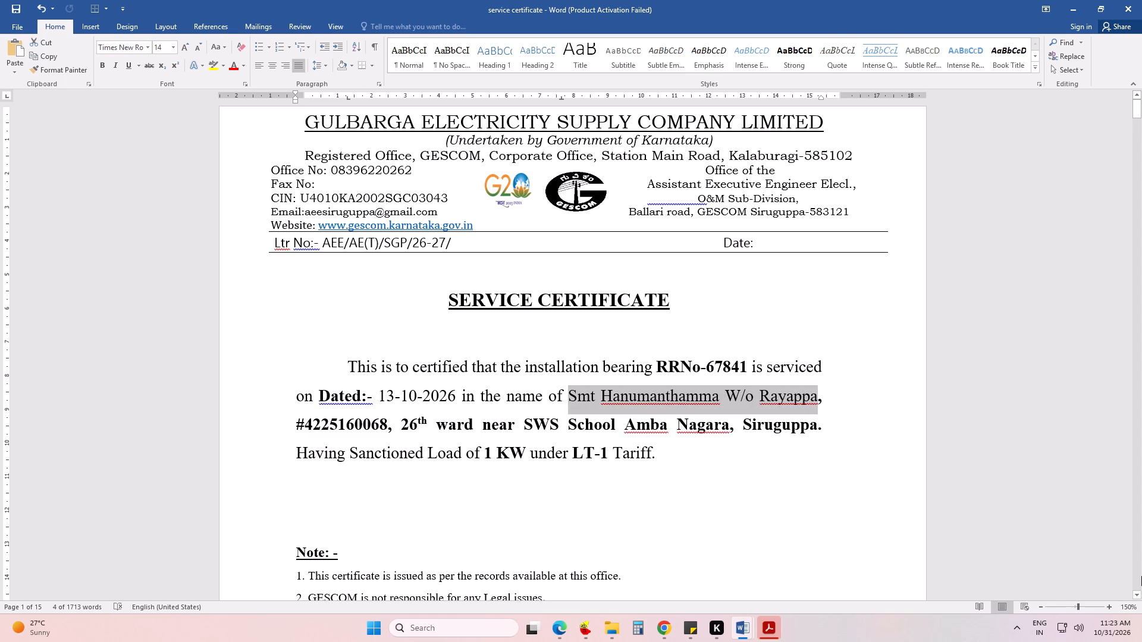
key("ctrl+b")
Remove bold from the address, from the # before the house number through the comma after the locality, and save the document.
key("Down")
key("Left")
key("Left")
key("Left")
key("Left")
key("Left")
key("Left")
key("Left")
key("Left")
key("Left")
key("Left")
key("Left")
key("Left")
key("Left")
key("Left")
key("Left")
key("Left")
key("Left")
key("Left")
key("Left")
key("Left")
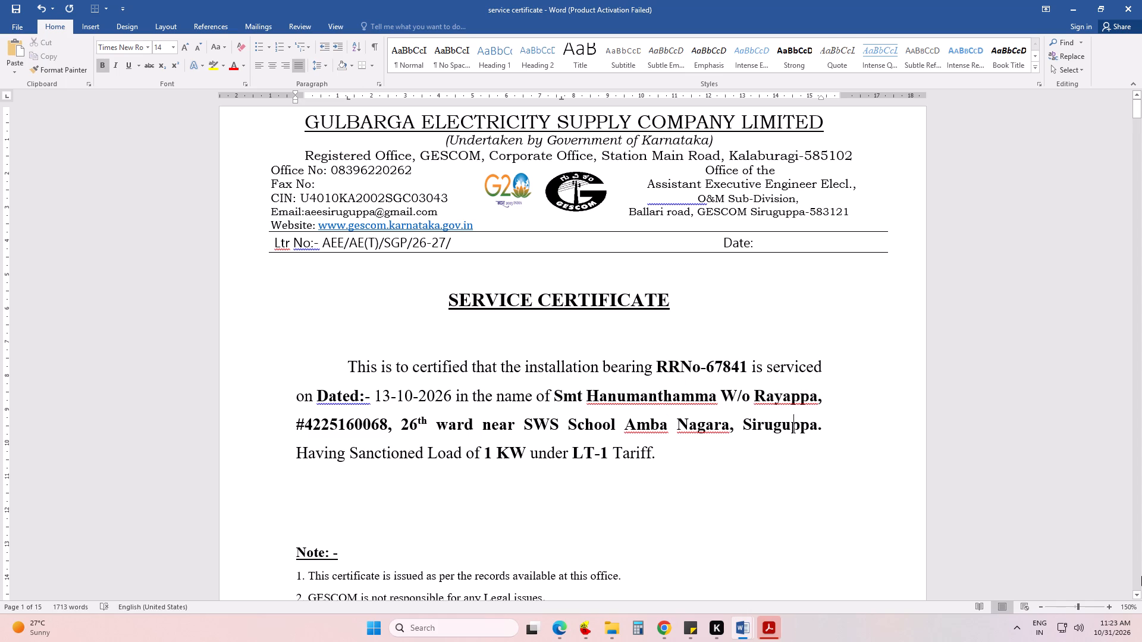
key("Left")
key("Left")
key("Left")
key("Left")
key("Left")
key("Left")
key("shift+Right")
key("shift+Right")
key("shift+Right")
key("shift+Right")
key("shift+Right")
key("shift+Right")
key("shift+Right")
key("shift+Right")
key("shift+Right")
key("shift+Right")
key("shift+Right")
key("shift+Right")
key("shift+Right")
key("shift+Right")
key("shift+Right")
key("shift+Right")
key("shift+Right")
key("shift+Right")
key("shift+Right")
key("shift+Right")
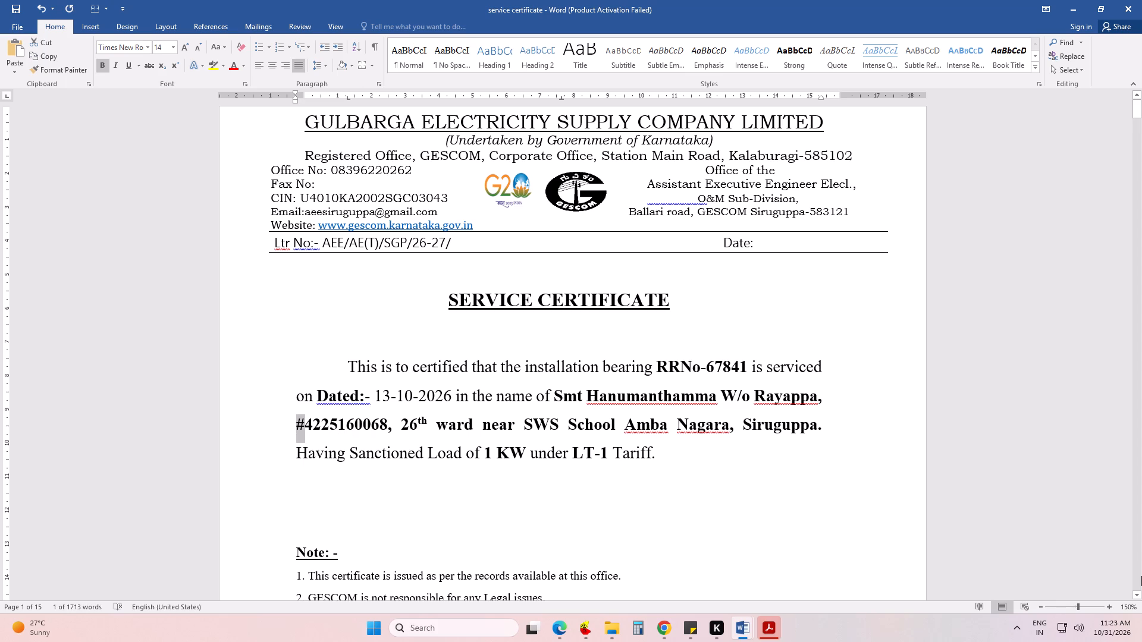
key("shift+Right")
key("shift+Right")
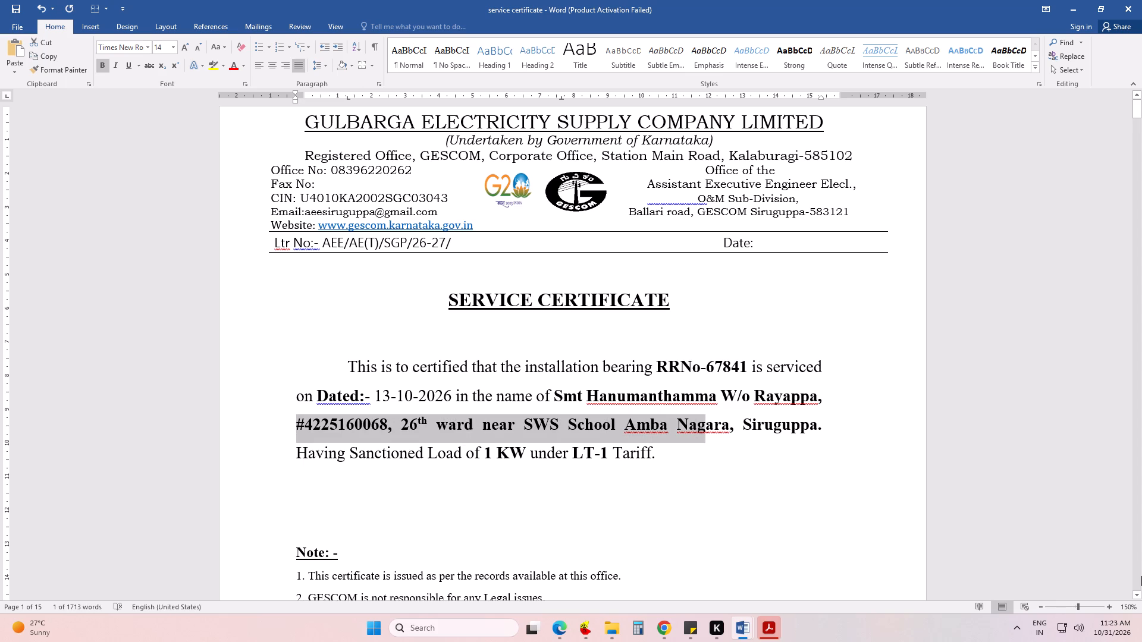
key("shift+Right")
key("shift+Right")
key("shift+Right")
key("shift+Right")
key("ctrl+b")
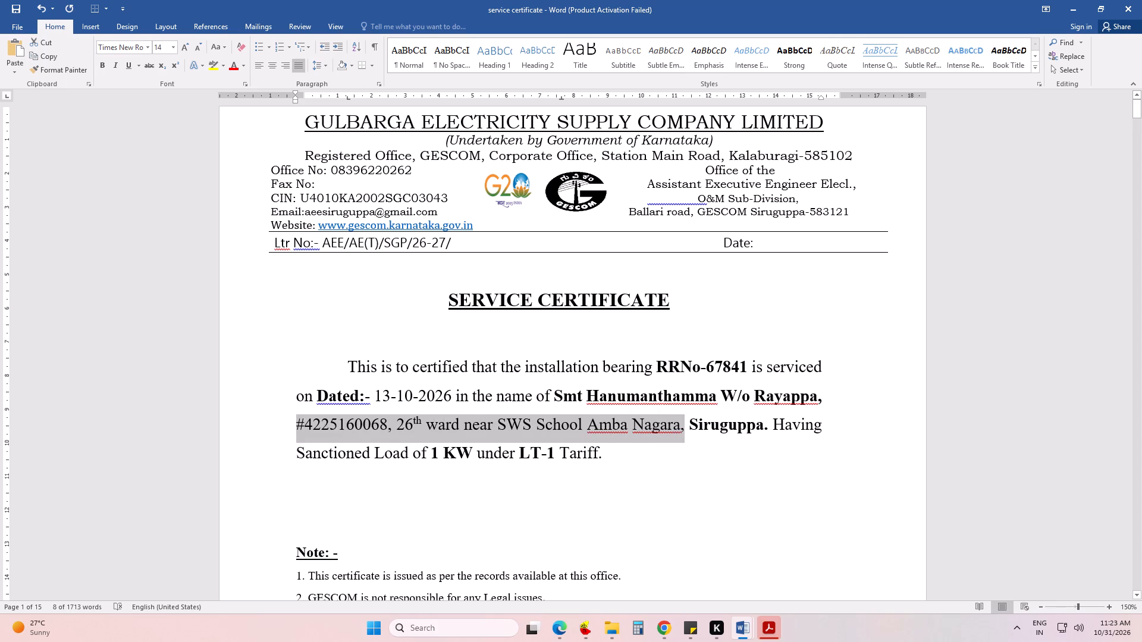
left_click(810, 468)
key("ctrl+s")
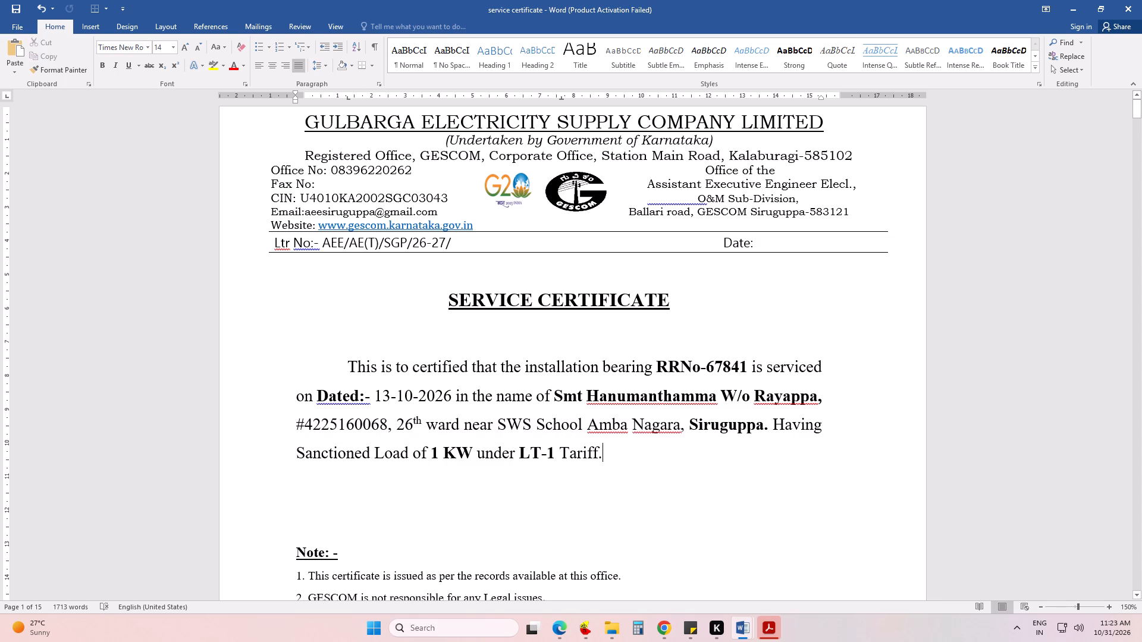
Review the first certificate from the body text down through the notes and the signature block.
scroll(788, 458, "down", 2)
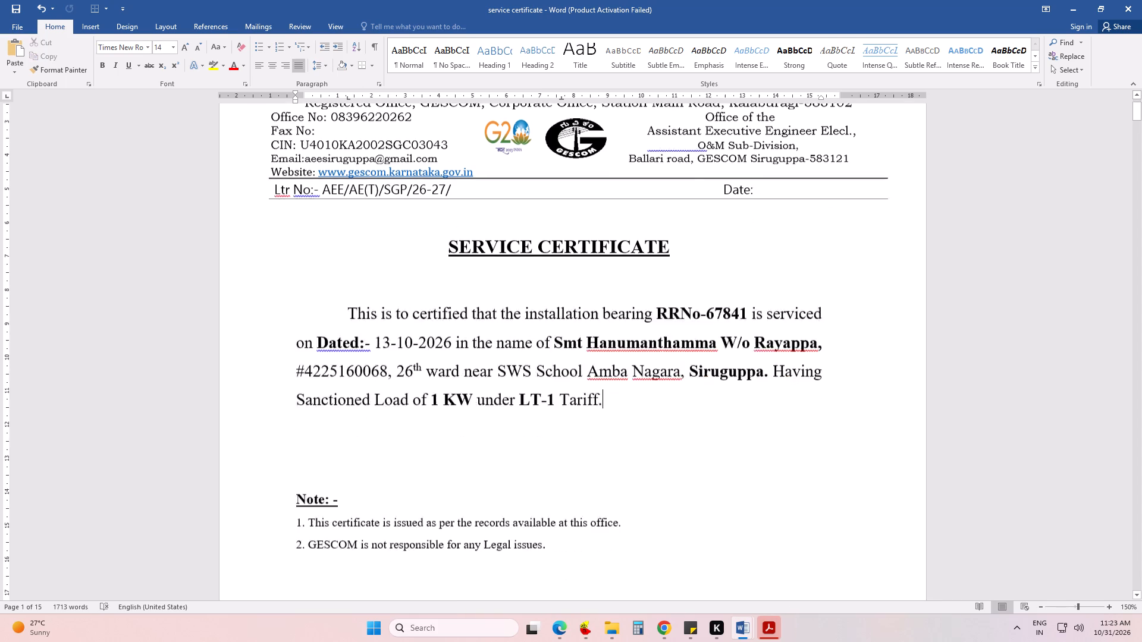
scroll(787, 458, "down", 3)
scroll(683, 435, "down", 5)
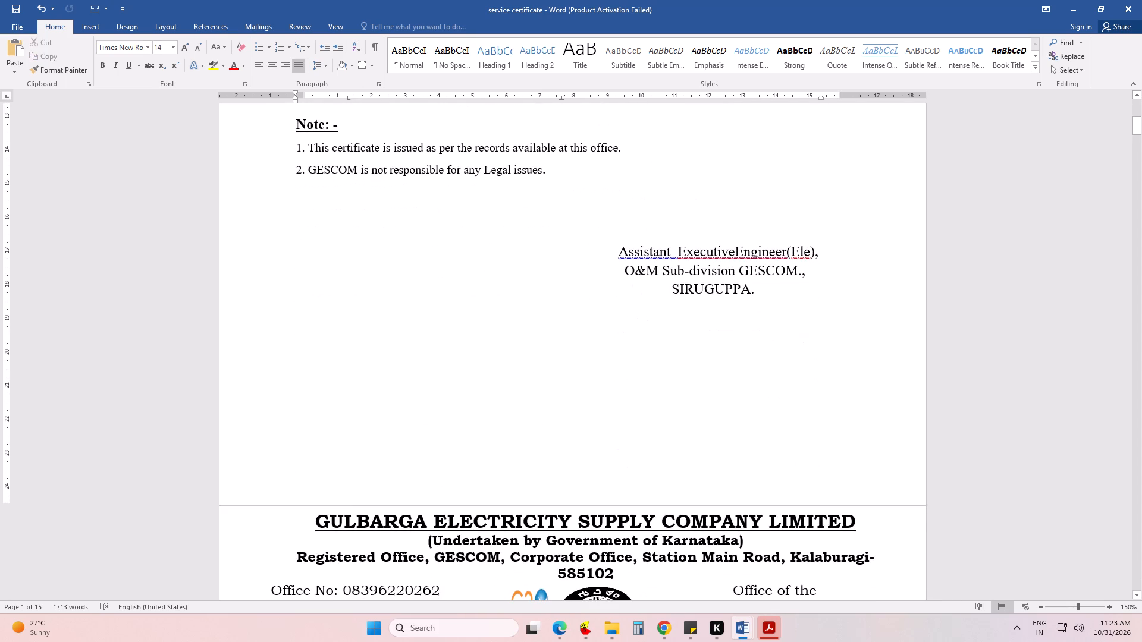
scroll(621, 314, "up", 7)
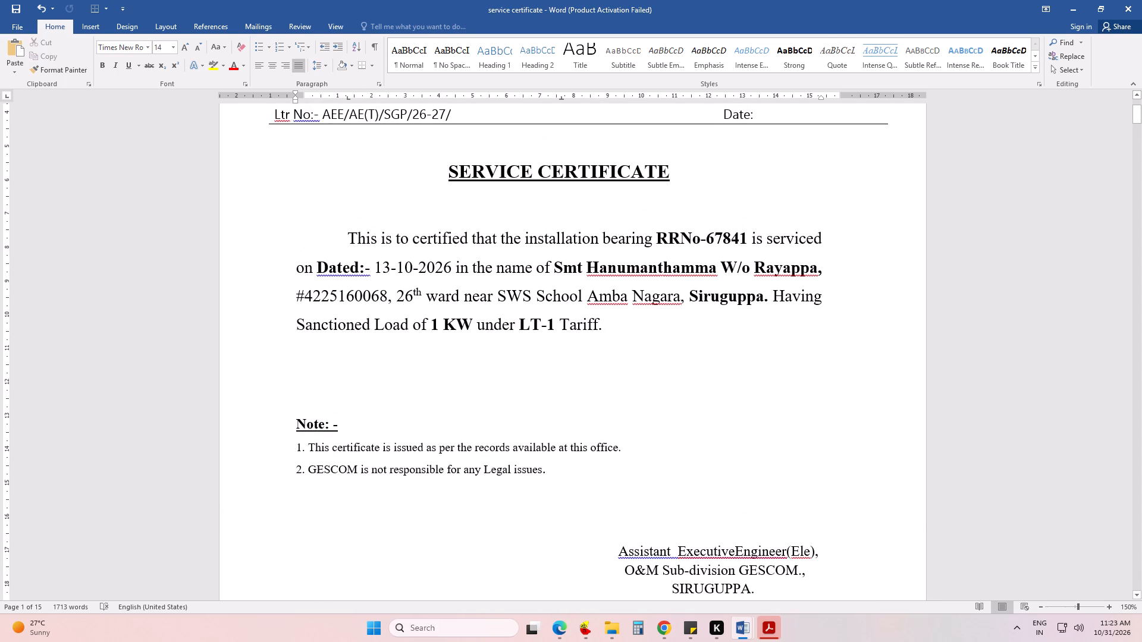
scroll(621, 314, "up", 8)
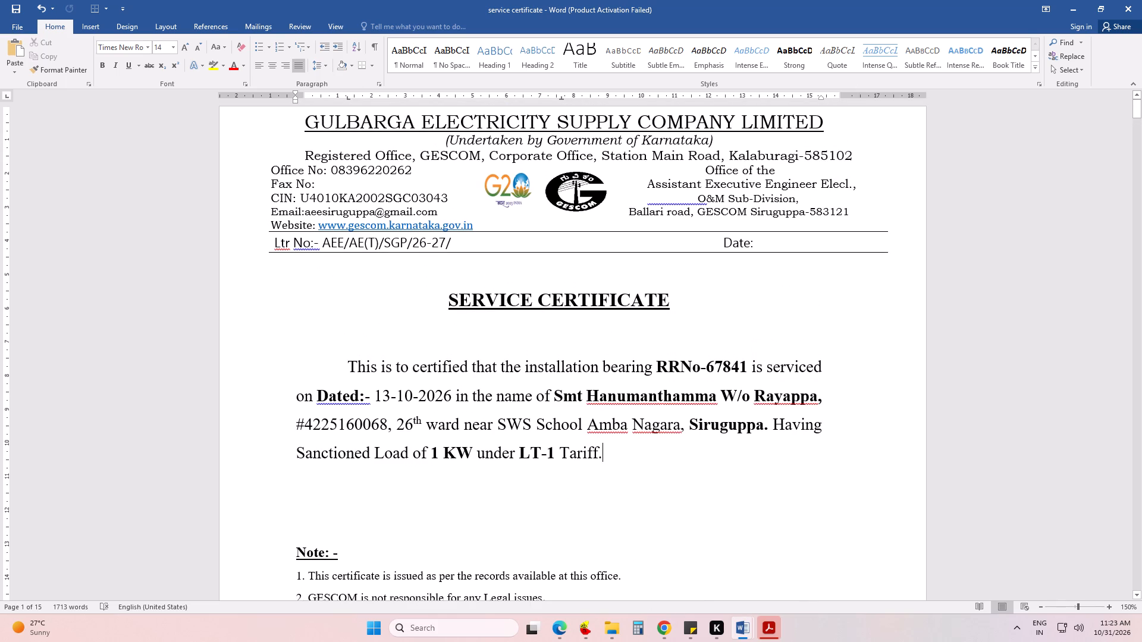
Make the service date 13-10-2026 after "Dated:-" bold and save the document.
left_click(445, 396)
key("Right")
key("shift+Left")
key("shift+Left")
key("shift+Left")
key("shift+Left")
key("shift+Left")
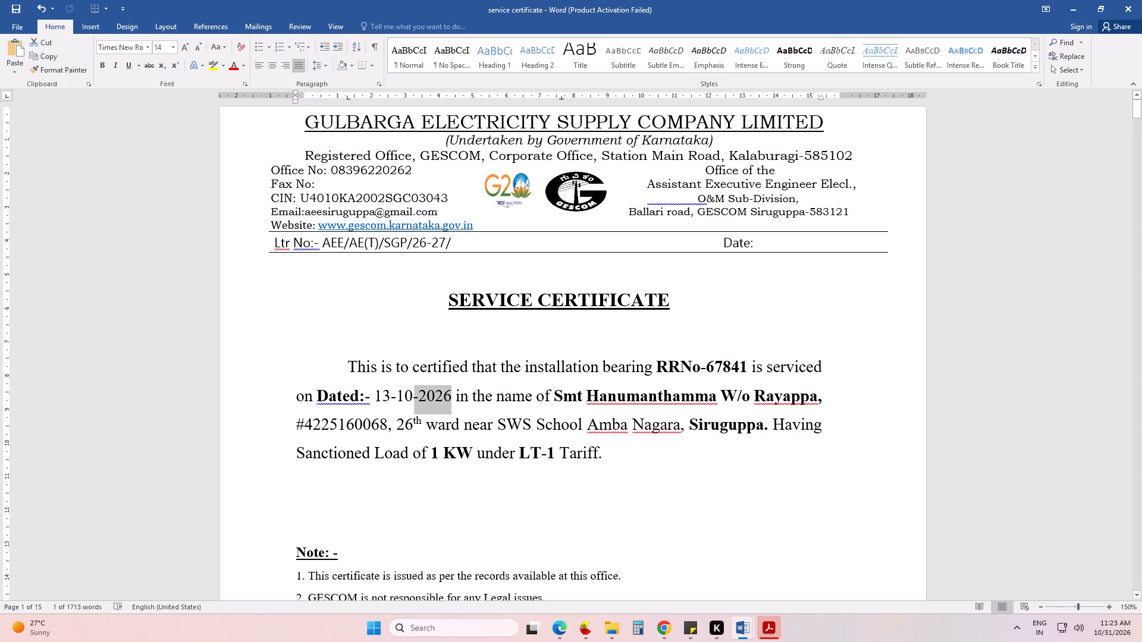
key("shift+Left")
key("shift+Left")
key("shift+Left")
key("shift+Left")
key("shift+Left")
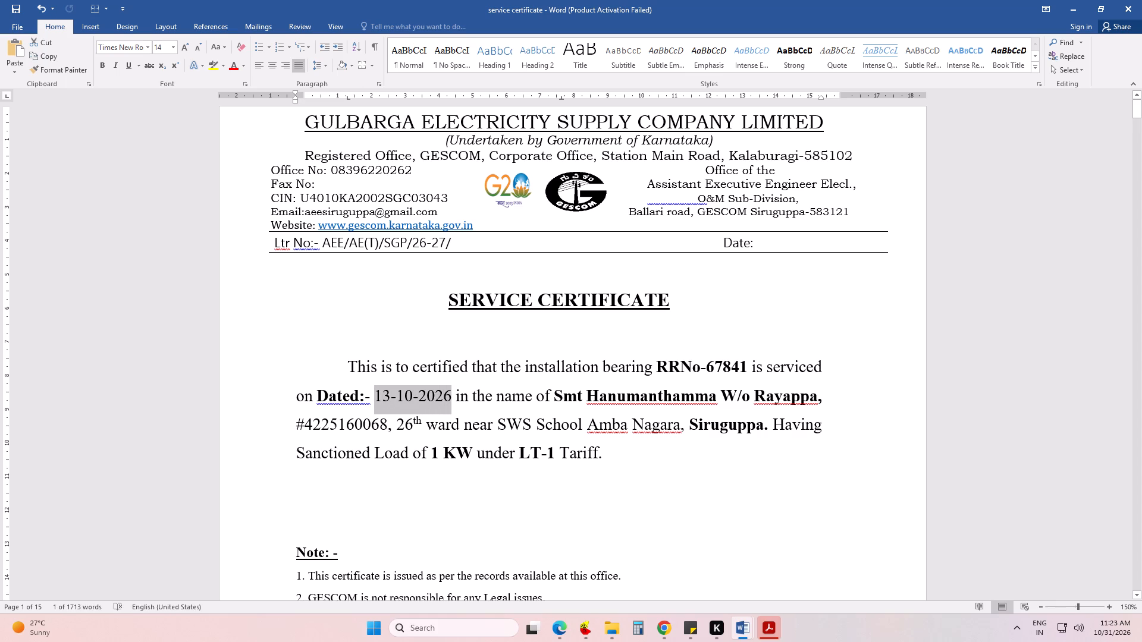
key("ctrl+b")
left_click(707, 466)
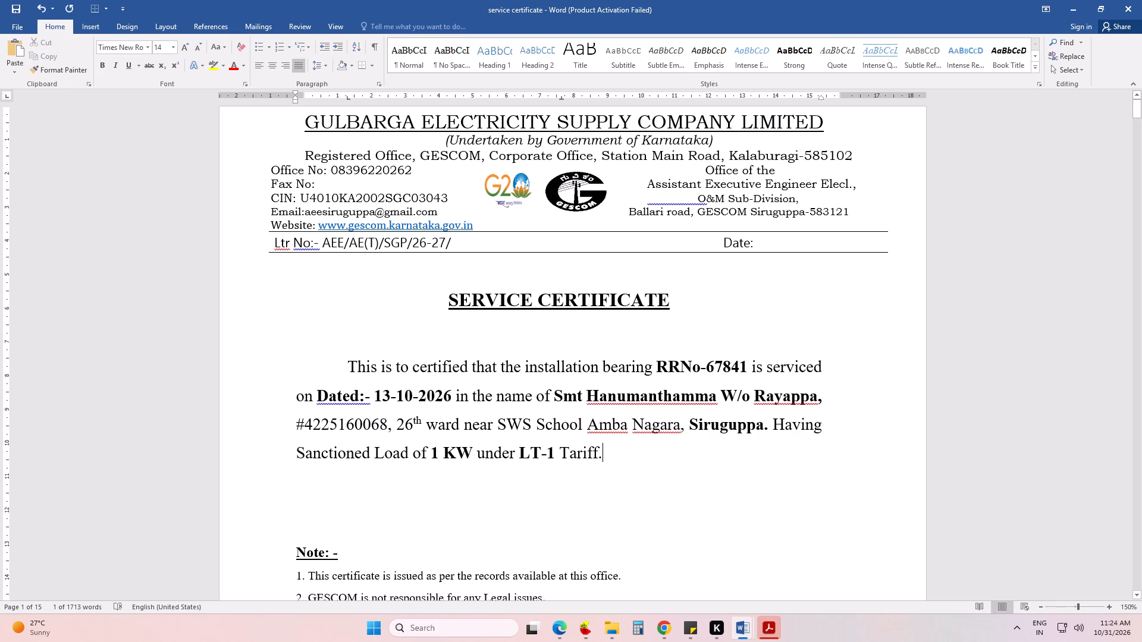
key("ctrl+s")
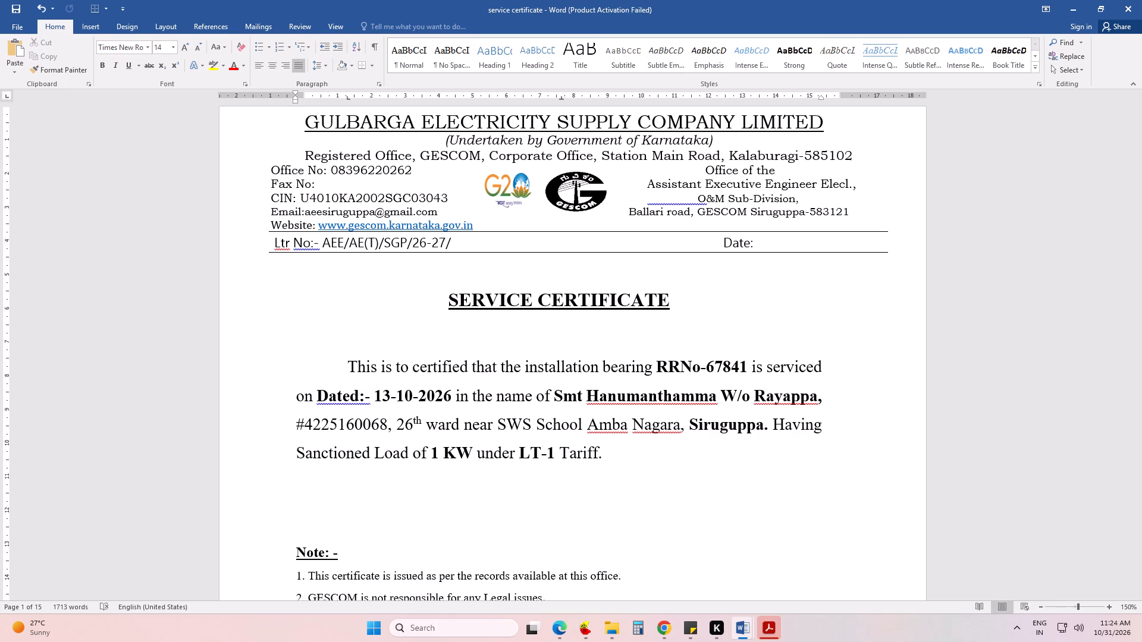
Print only page 1, the new customer's certificate, and save the document.
scroll(1096, 594, "down", 5)
scroll(846, 376, "up", 6)
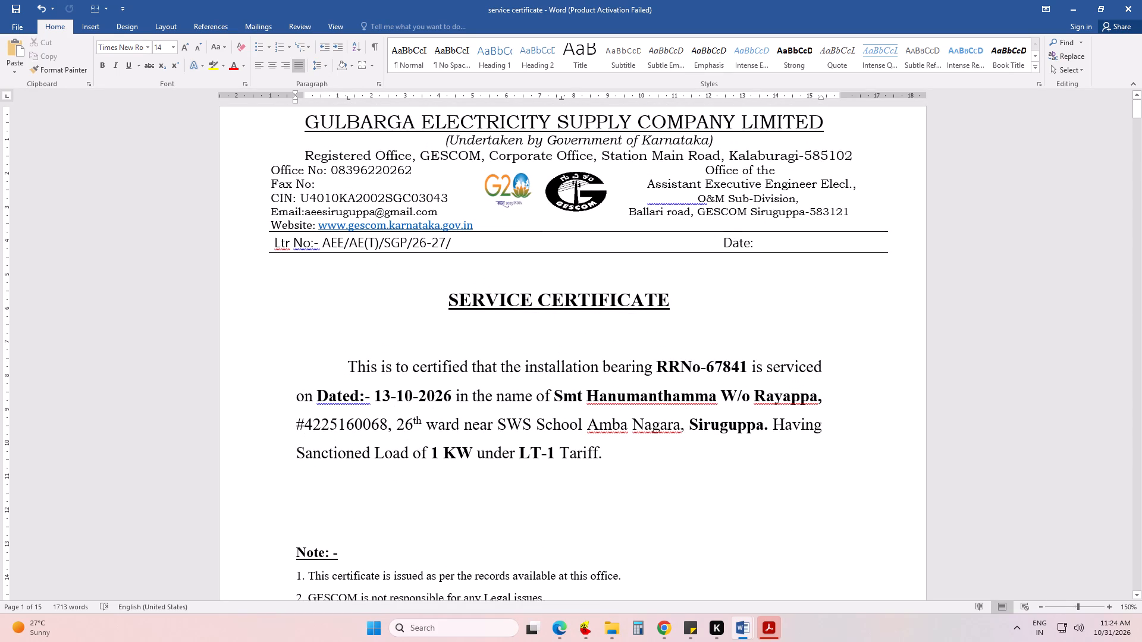
key("ctrl+p")
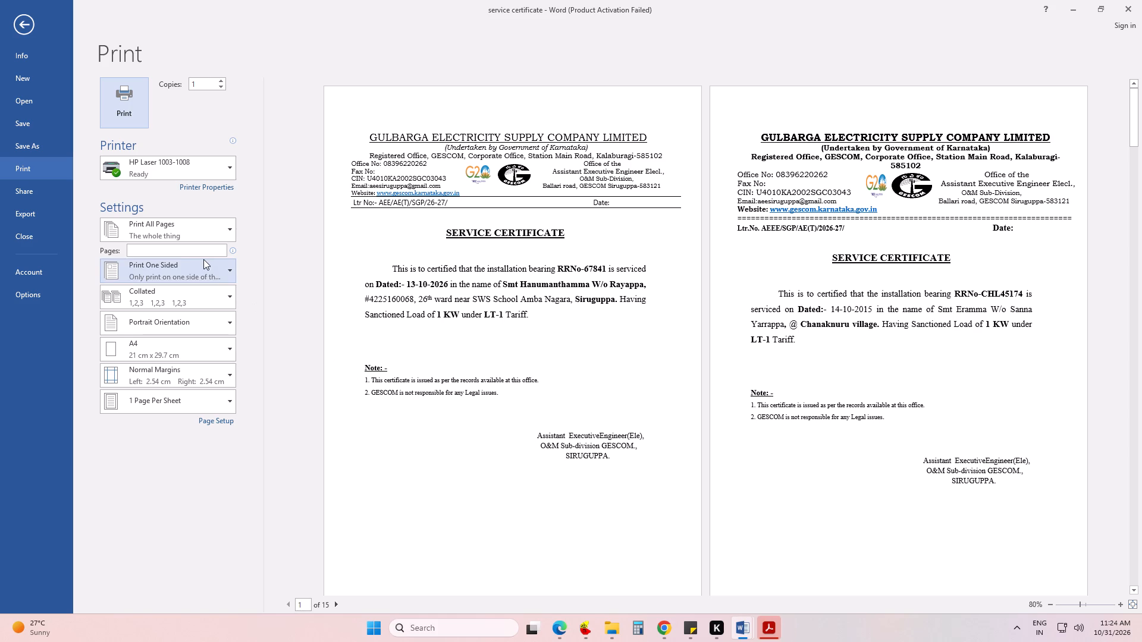
left_click(206, 244)
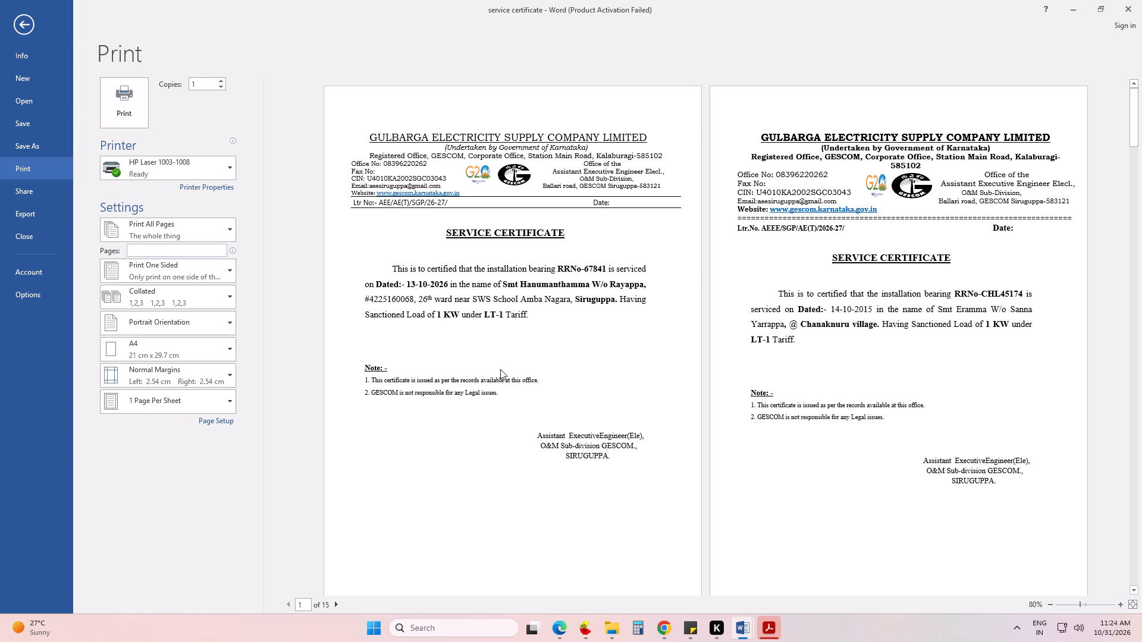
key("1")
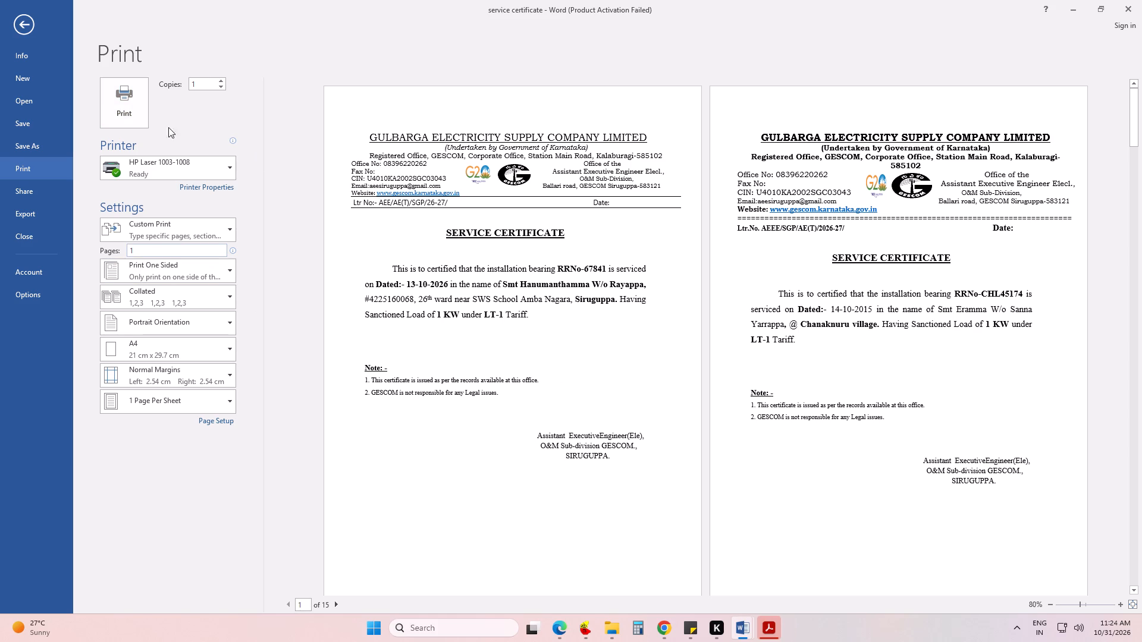
left_click(135, 115)
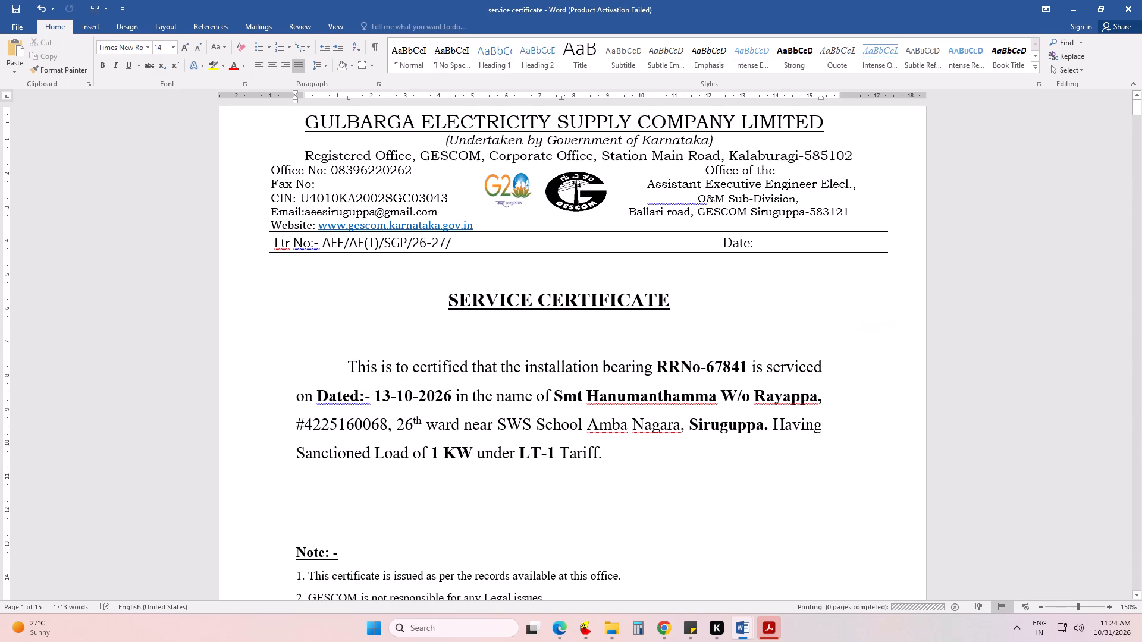
key("ctrl+s")
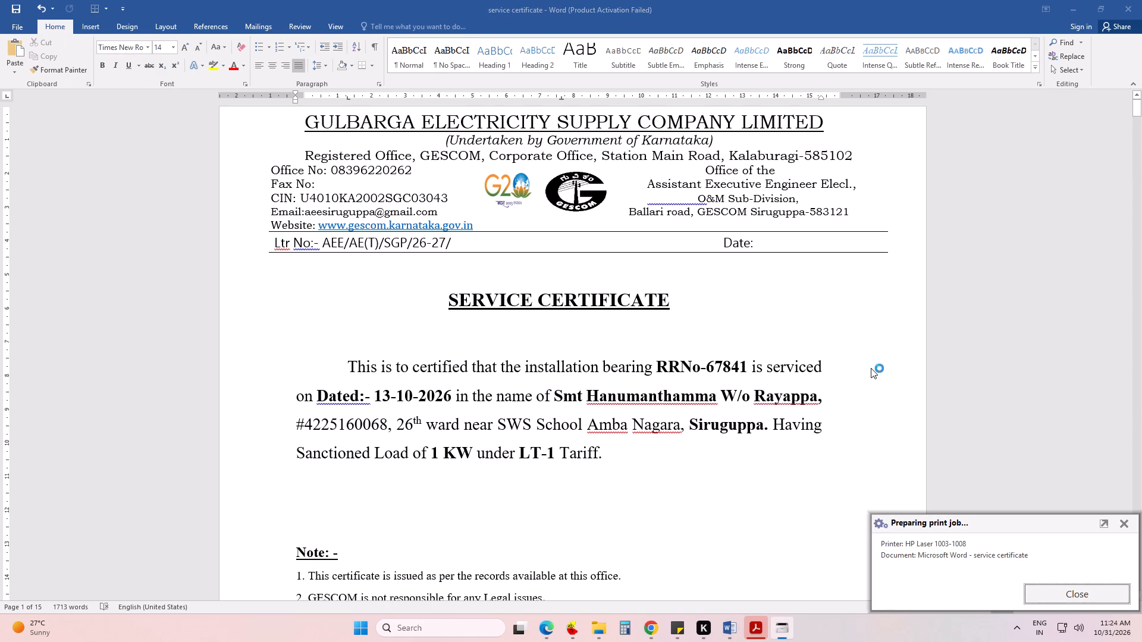
Return to the service certificate after printing and save the document.
left_click(869, 368)
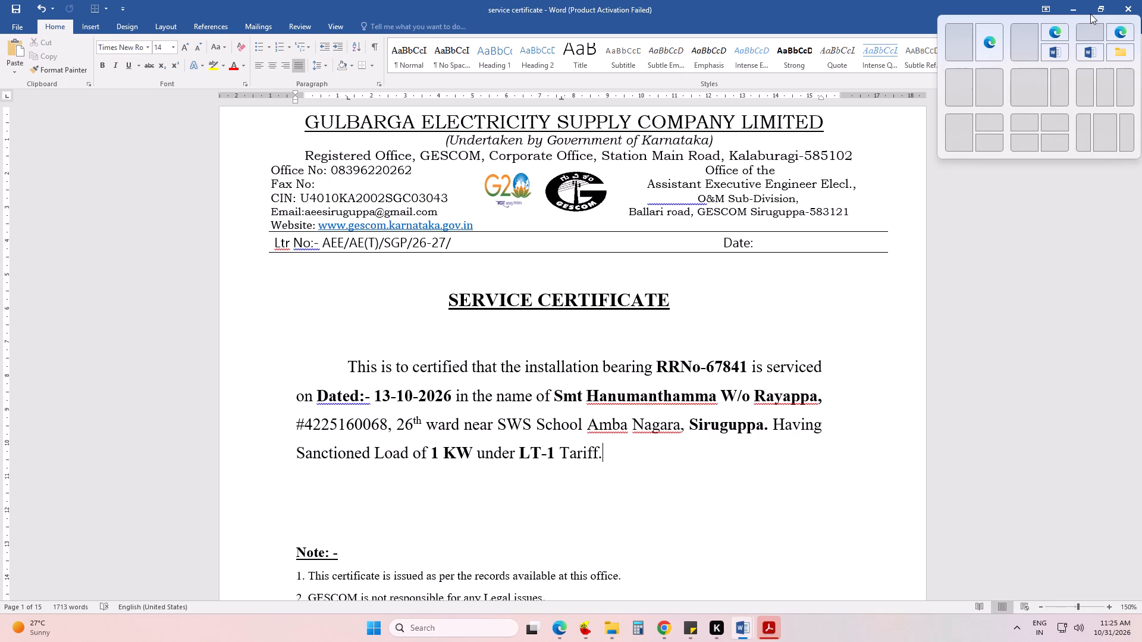
left_click(768, 290)
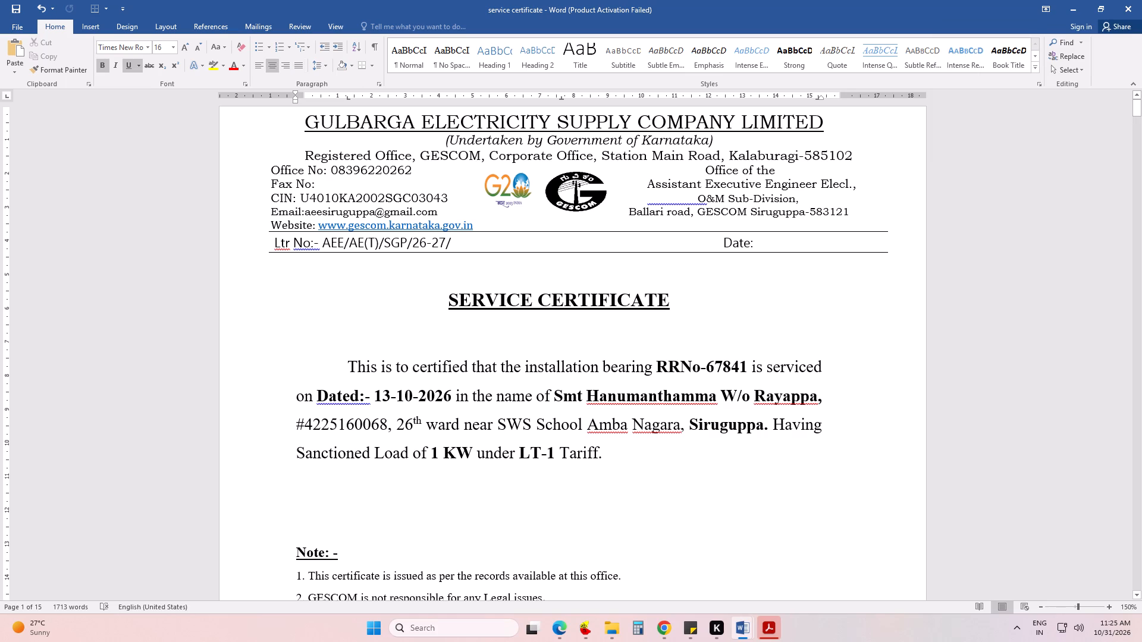
key("ctrl+s")
Review the first certificate from the letterhead through the body text and notes to the signature block, saving the document along the way.
scroll(918, 440, "down", 3)
scroll(830, 432, "down", 1)
left_click(817, 527)
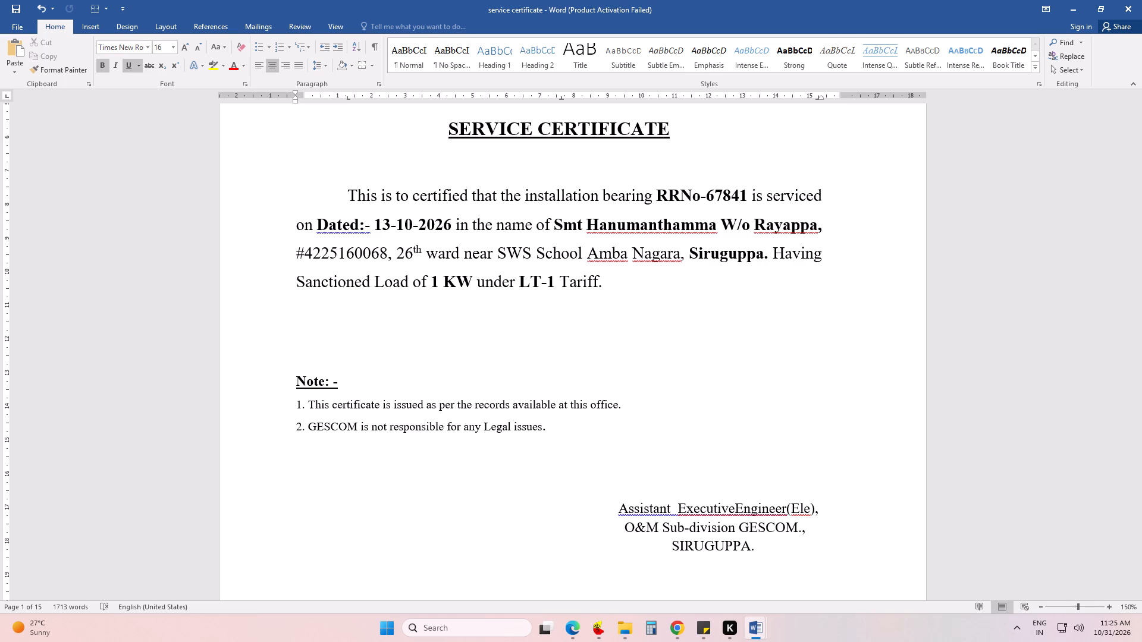
scroll(866, 550, "down", 5)
scroll(722, 523, "up", 6)
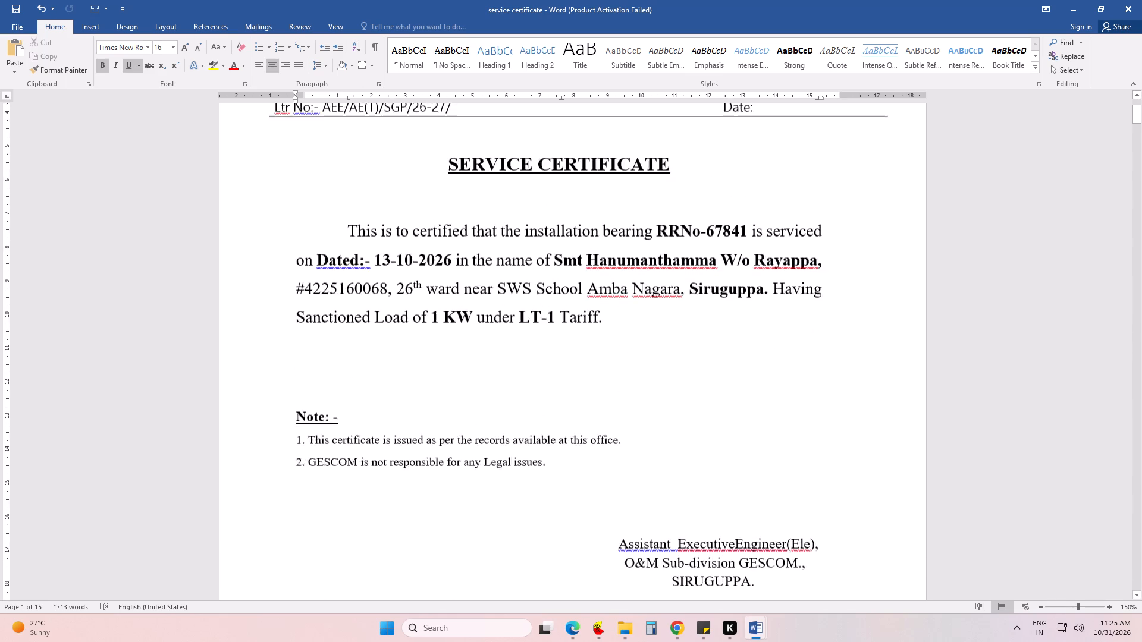
scroll(722, 523, "up", 10)
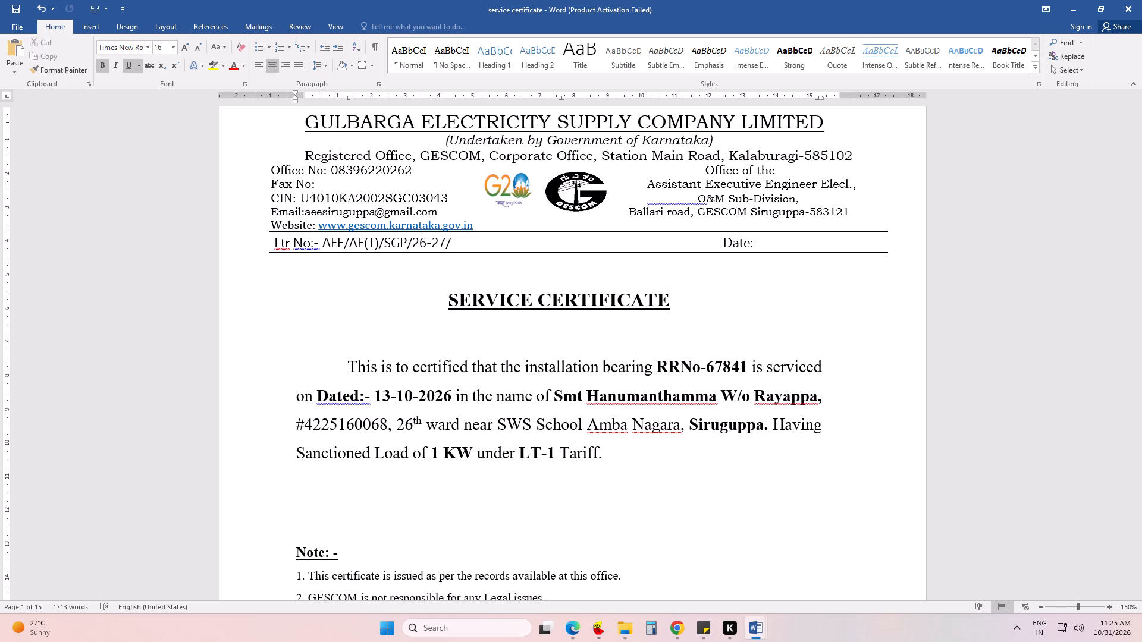
scroll(732, 490, "down", 2)
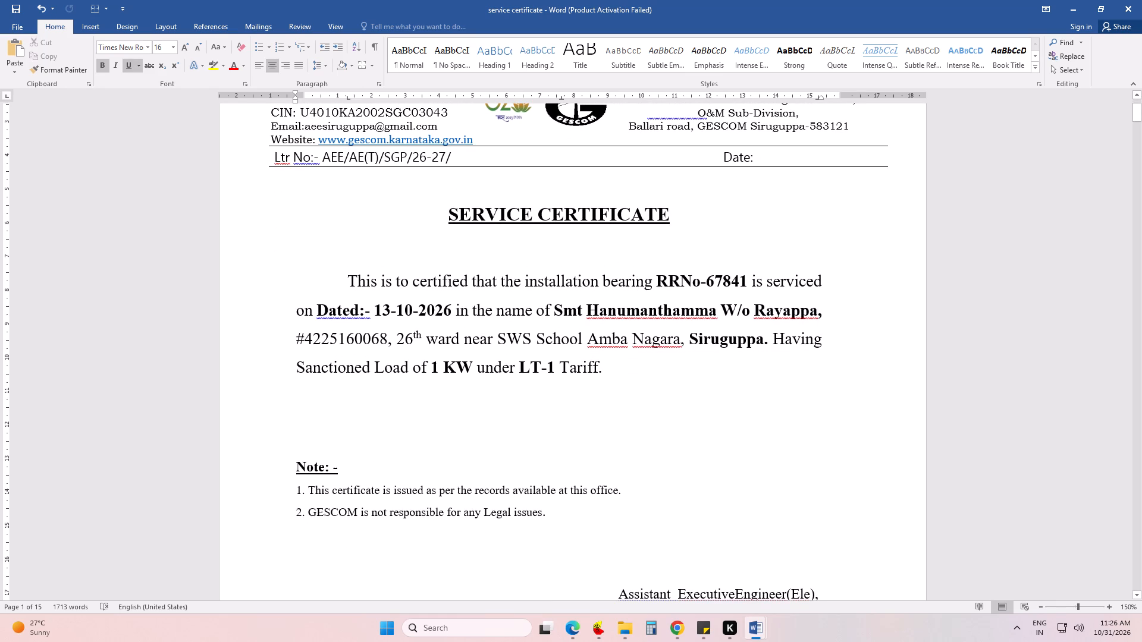
scroll(804, 502, "down", 2)
key("ctrl+s")
scroll(804, 499, "down", 2)
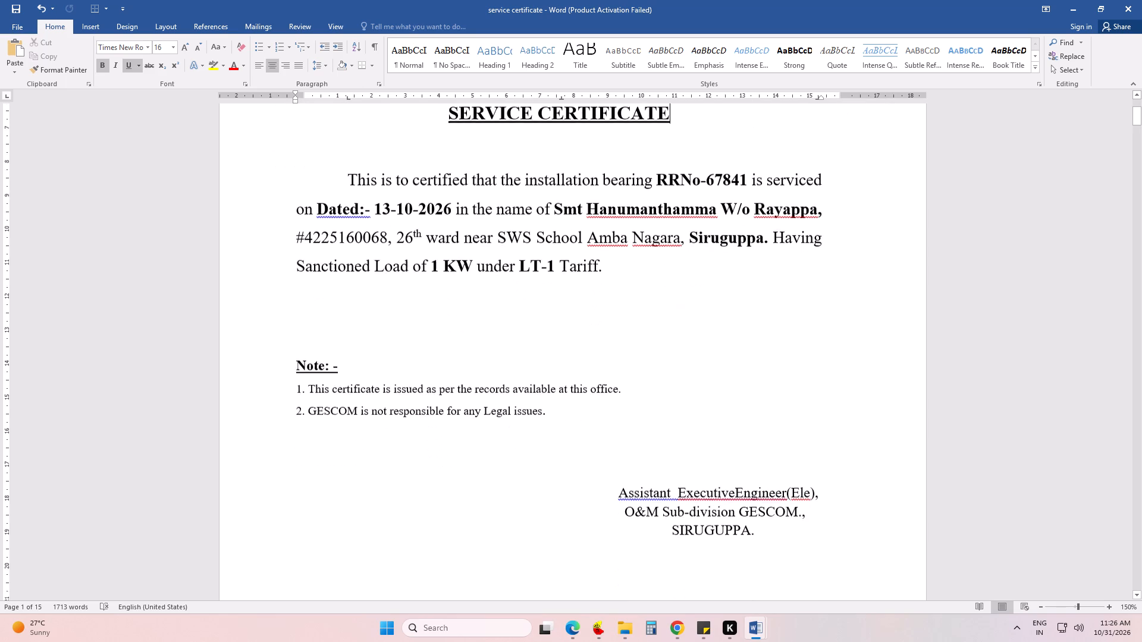
scroll(804, 499, "down", 3)
scroll(804, 499, "up", 4)
scroll(804, 499, "down", 1)
scroll(804, 499, "up", 2)
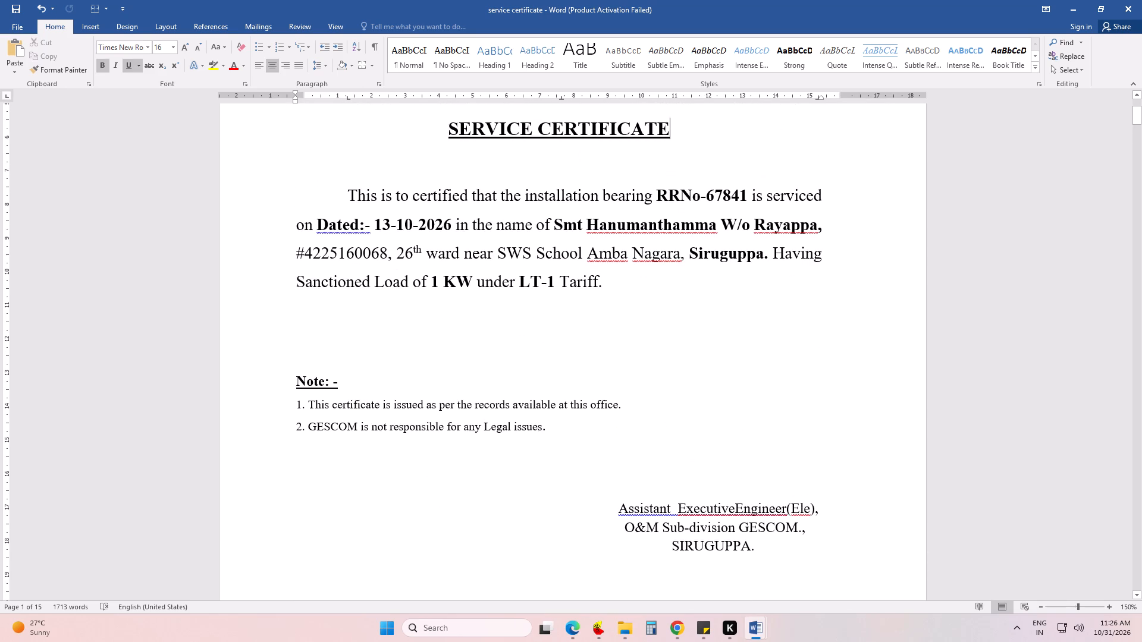
scroll(804, 499, "up", 6)
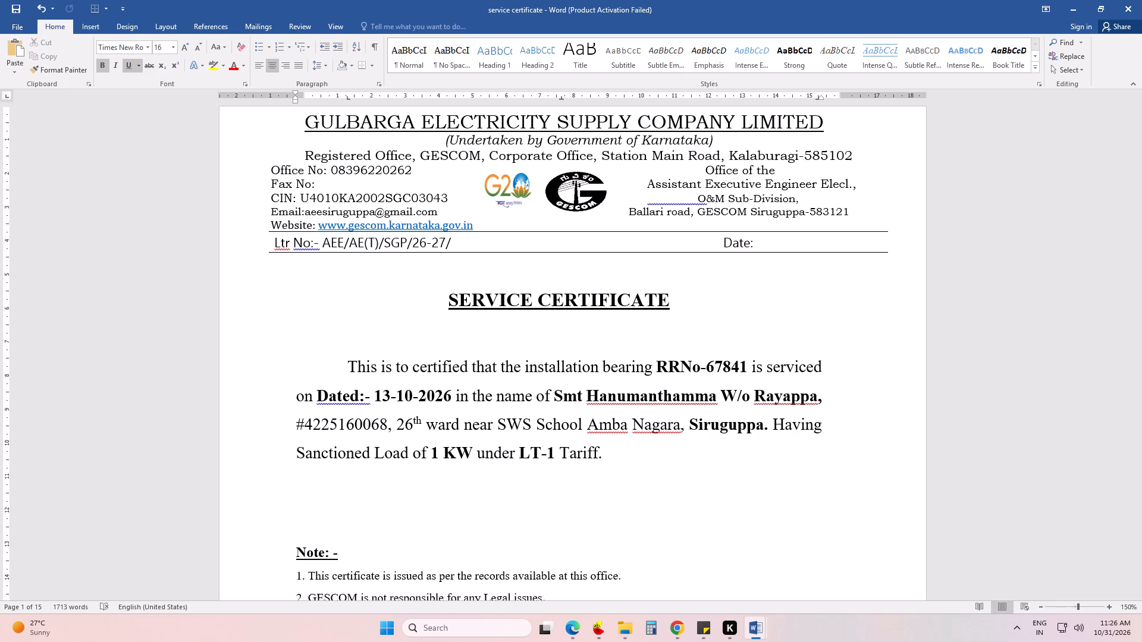
Switch to the billing system in Edge and search by Geo Type/Value, using Legacy RR No and the RR number.
left_click(570, 631)
left_click(33, 84)
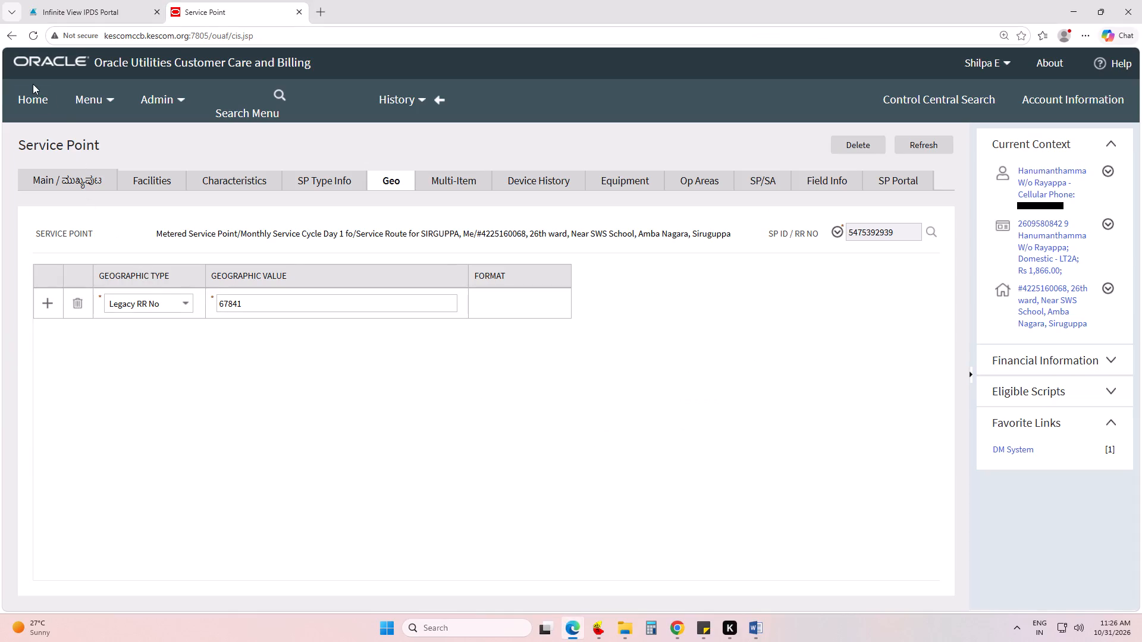
left_click(33, 90)
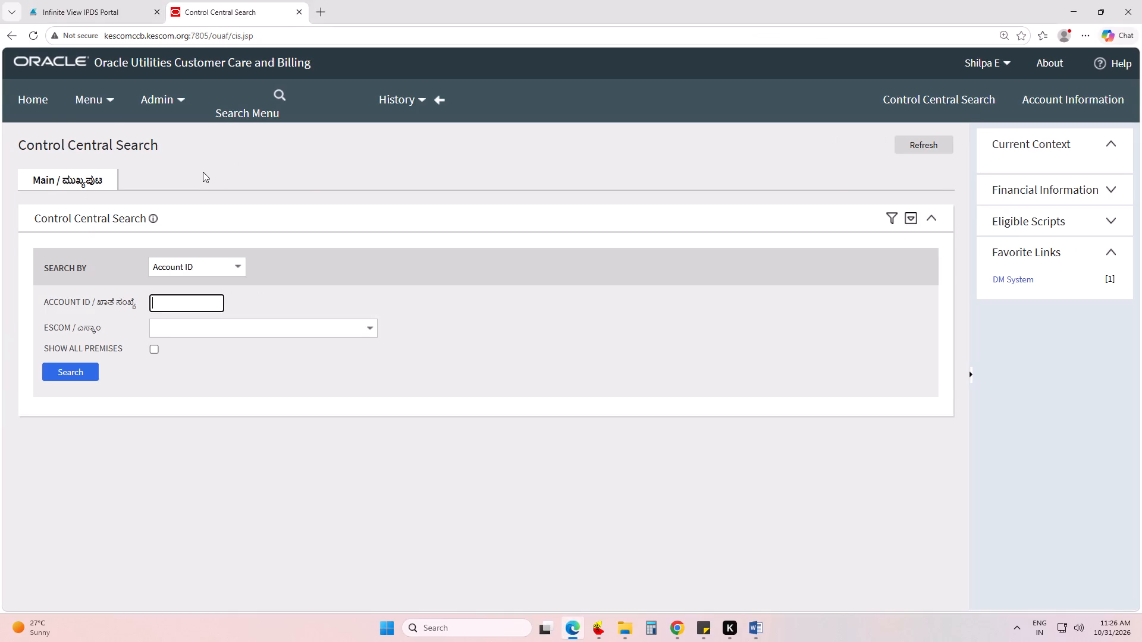
left_click(177, 260)
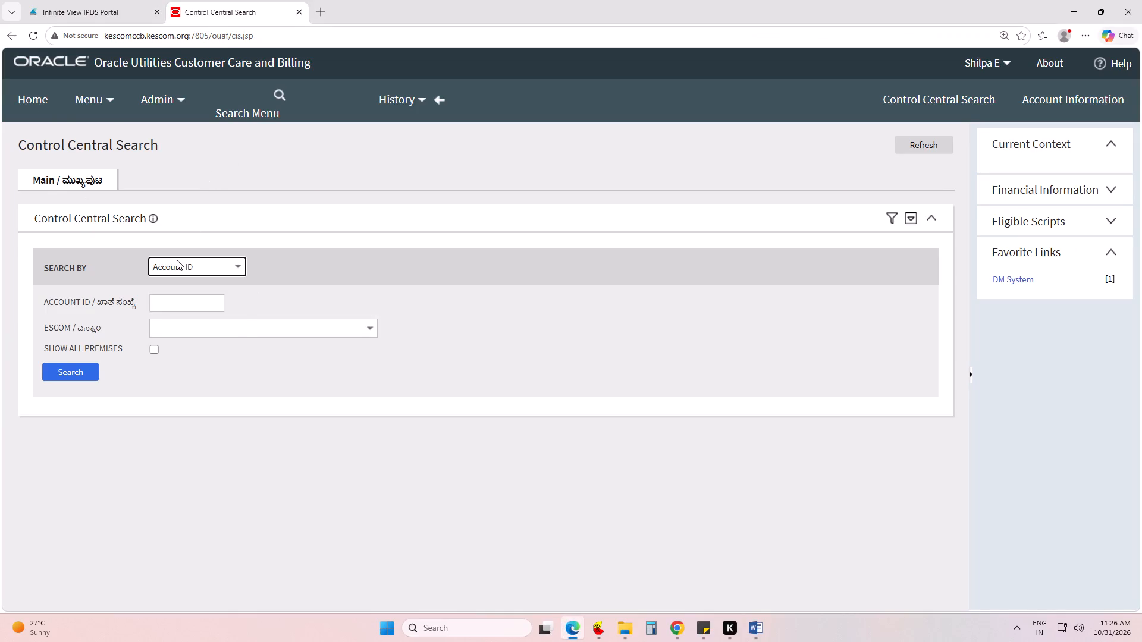
left_click(184, 348)
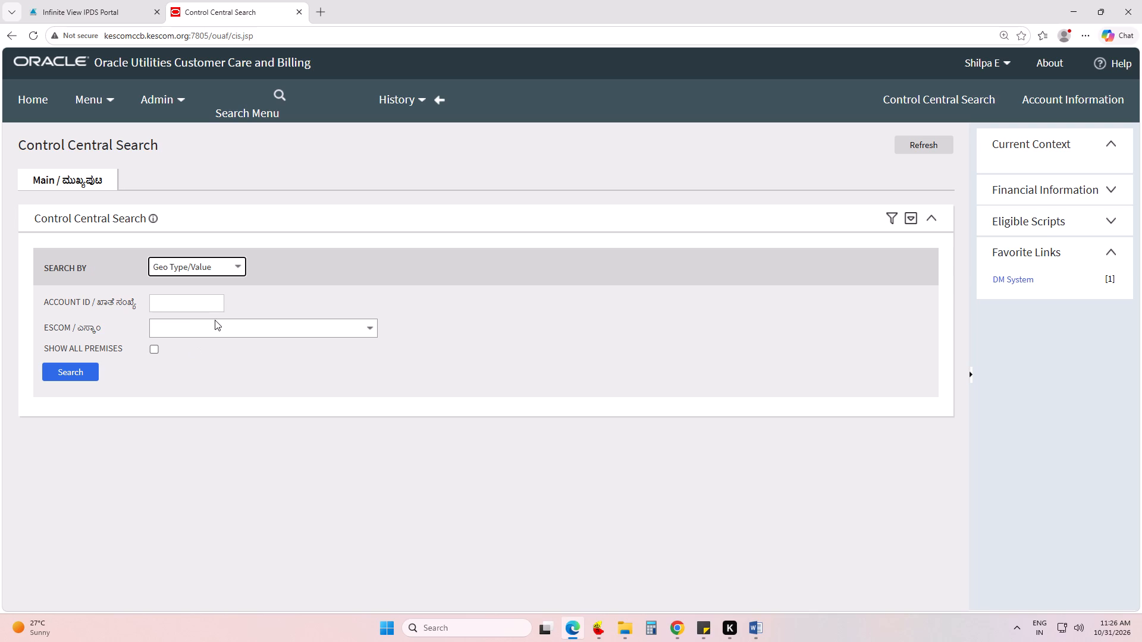
left_click(210, 303)
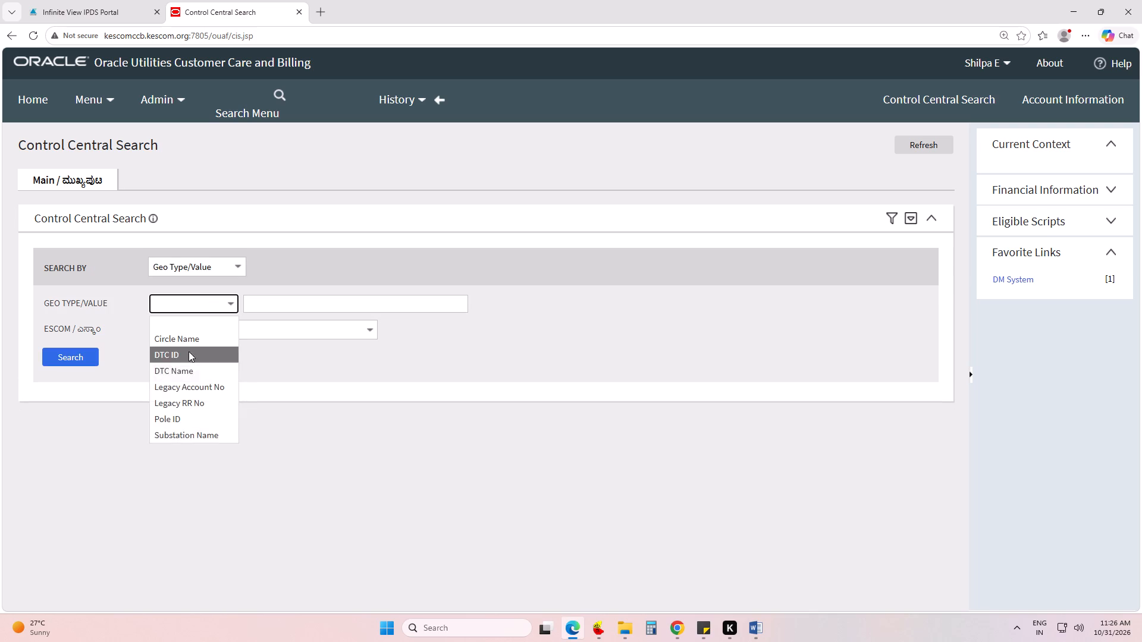
left_click(183, 408)
left_click(256, 306)
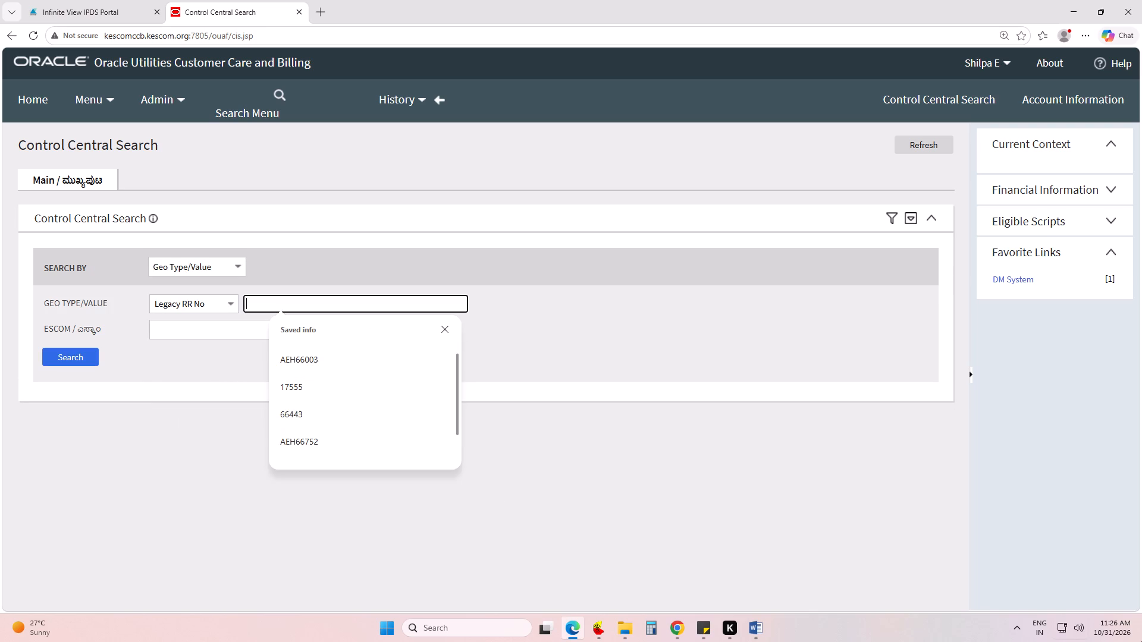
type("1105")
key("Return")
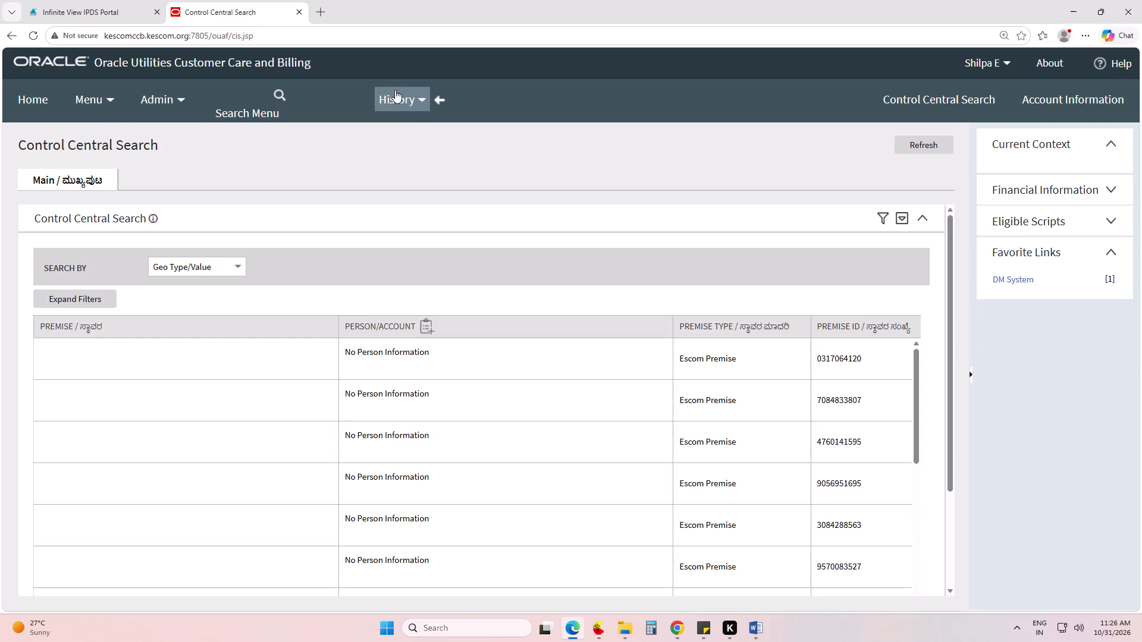
Restart the Control Central search by Account ID and look up the customer's account number.
left_click(437, 99)
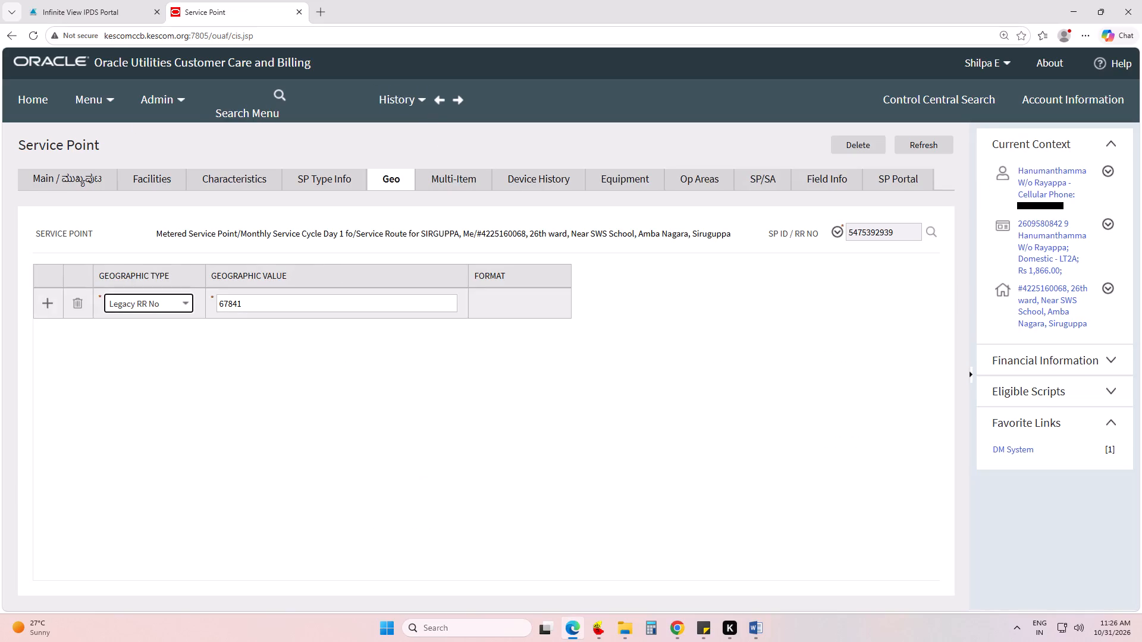
left_click(33, 94)
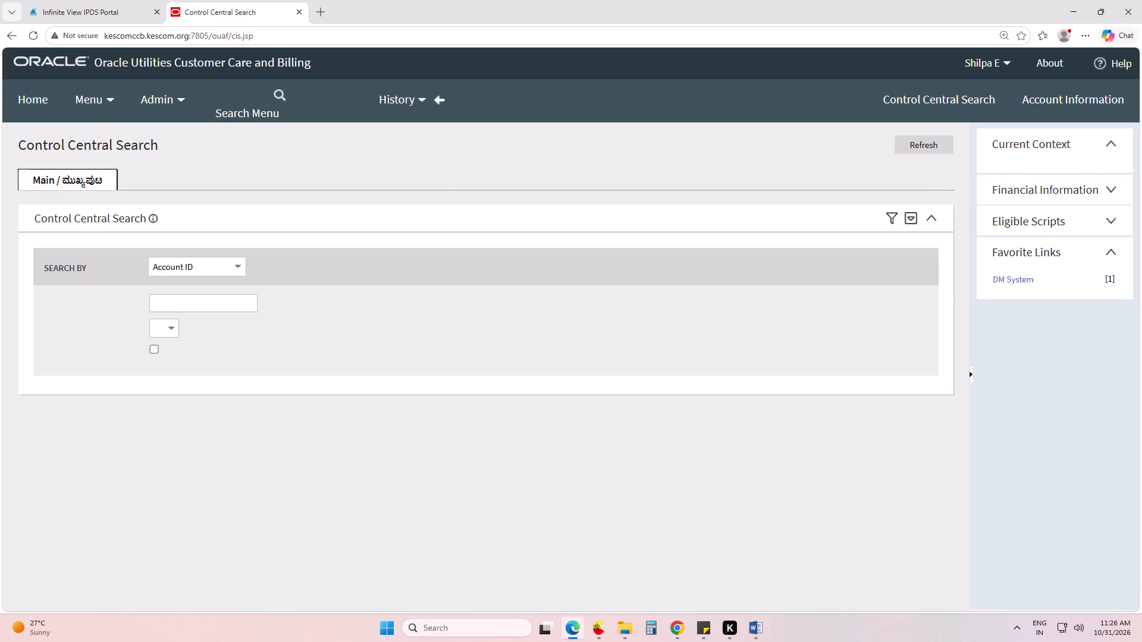
left_click(193, 268)
left_click(187, 346)
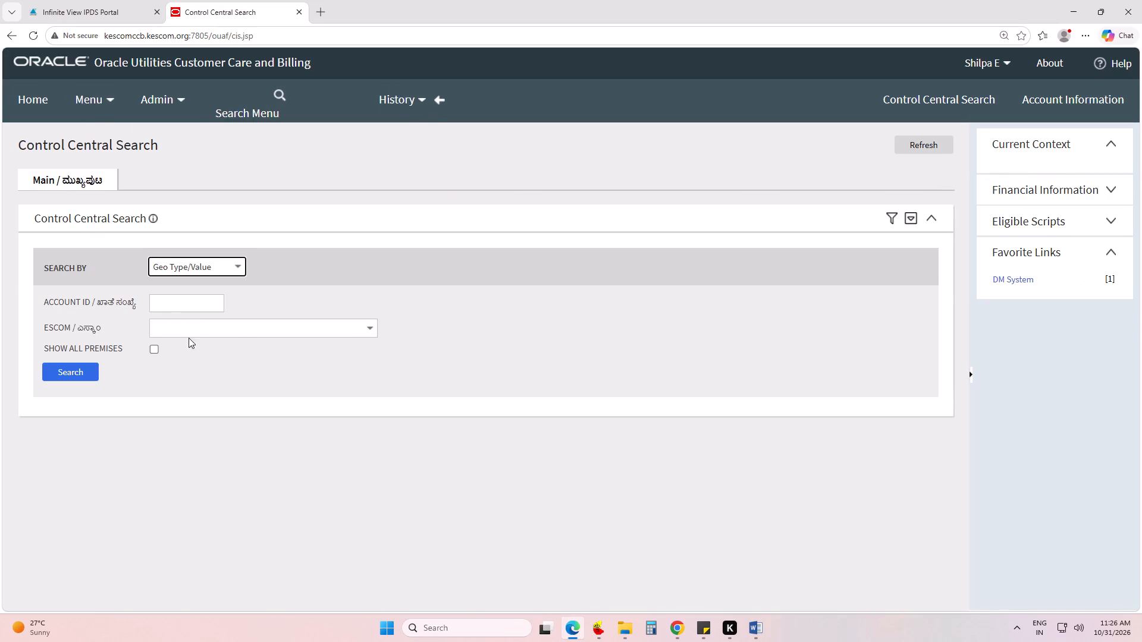
left_click(214, 275)
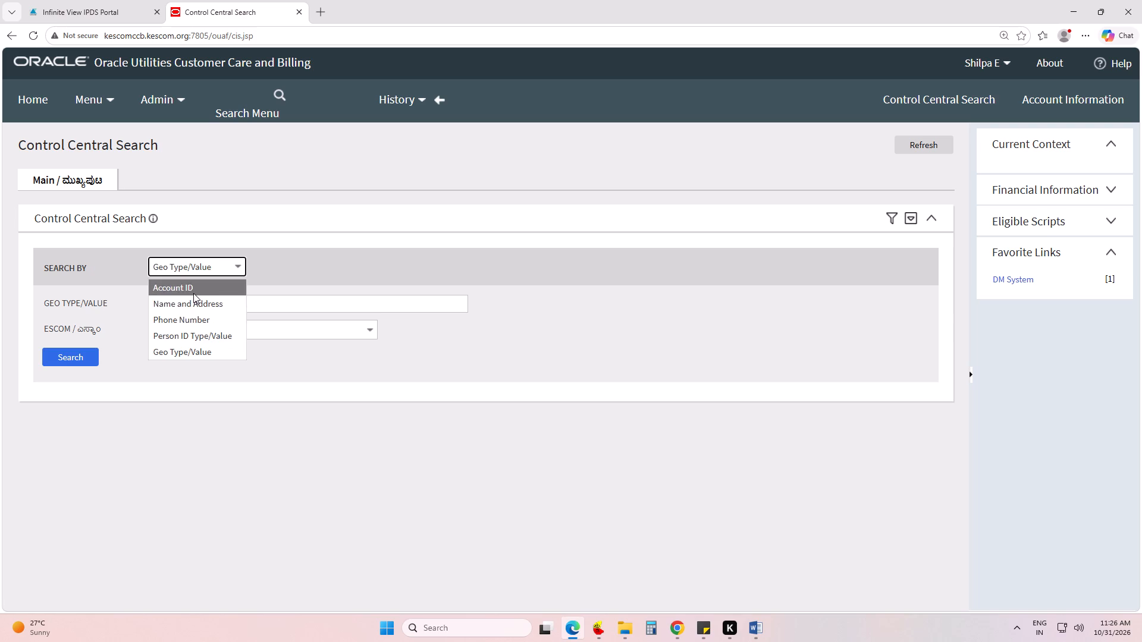
left_click(193, 293)
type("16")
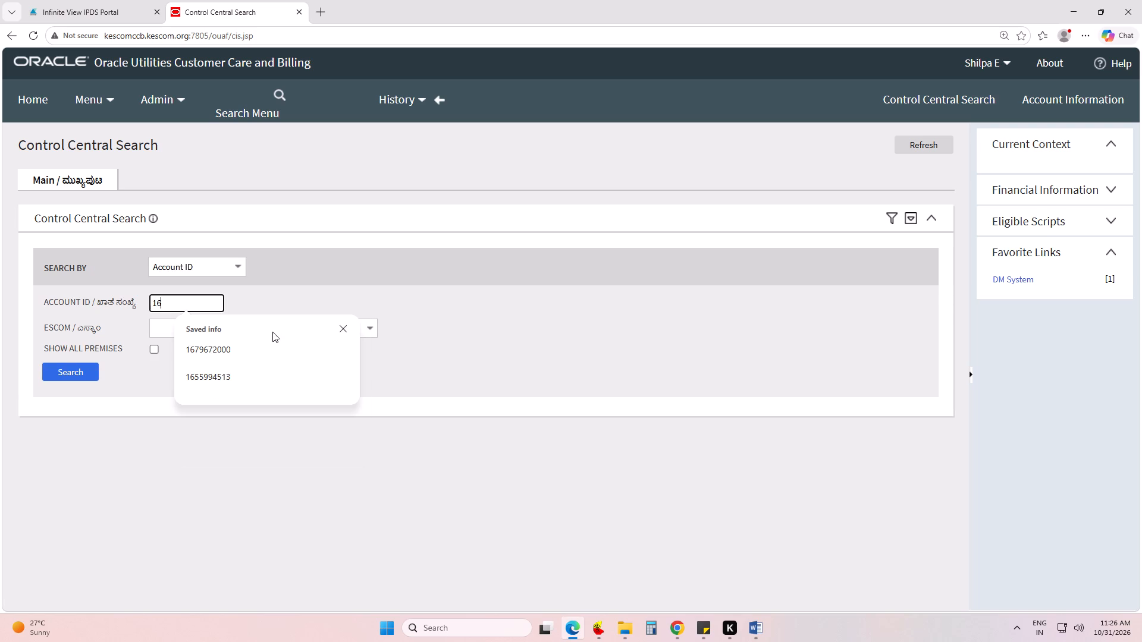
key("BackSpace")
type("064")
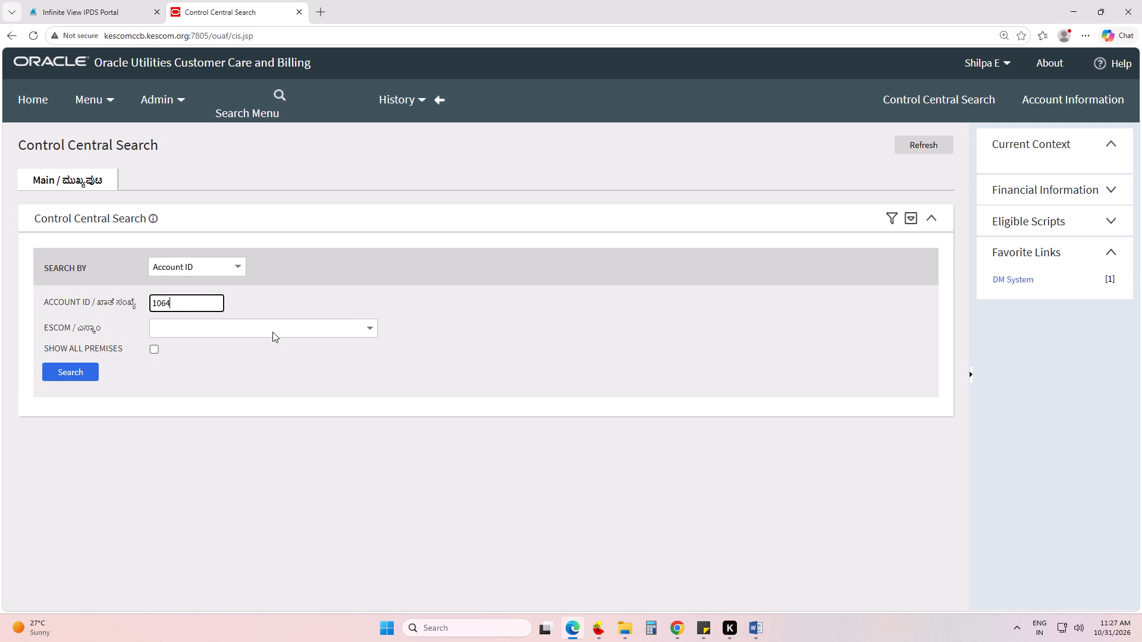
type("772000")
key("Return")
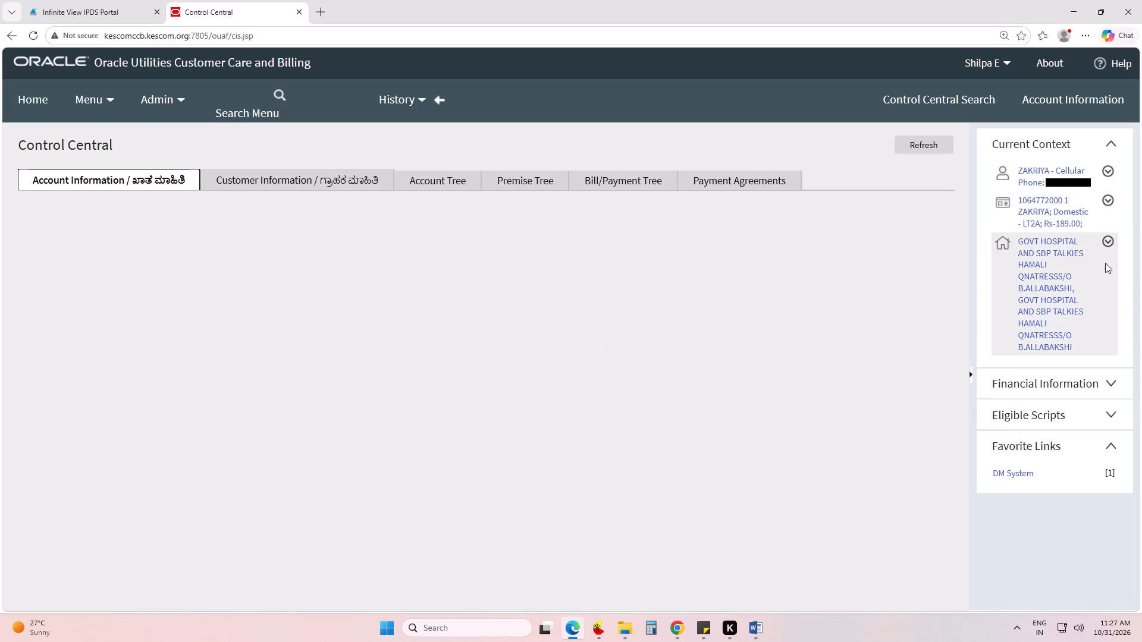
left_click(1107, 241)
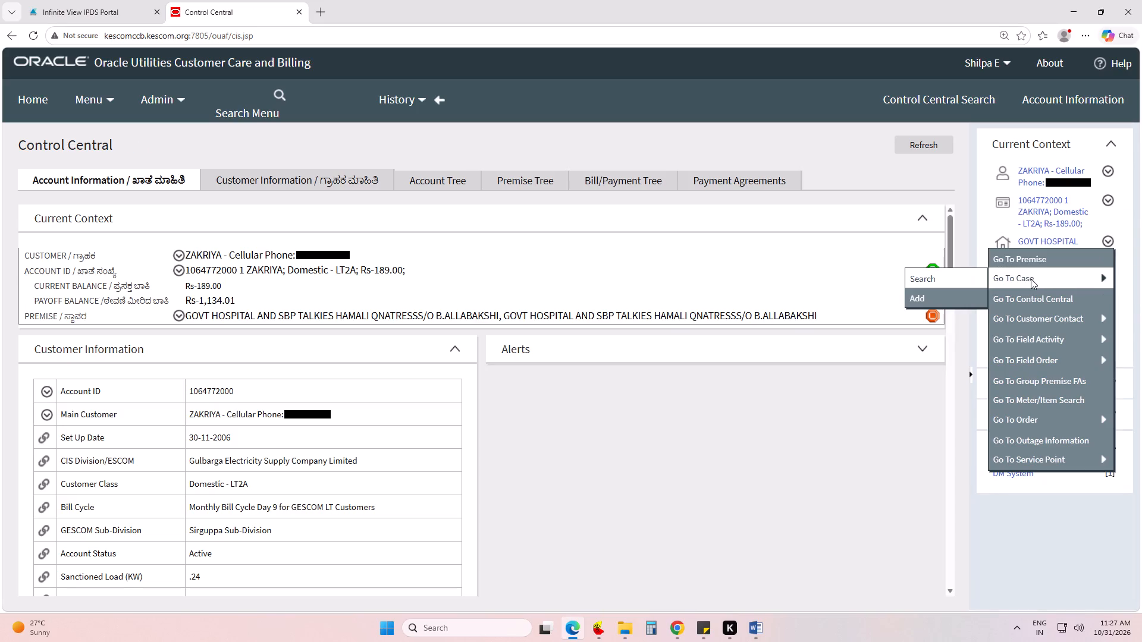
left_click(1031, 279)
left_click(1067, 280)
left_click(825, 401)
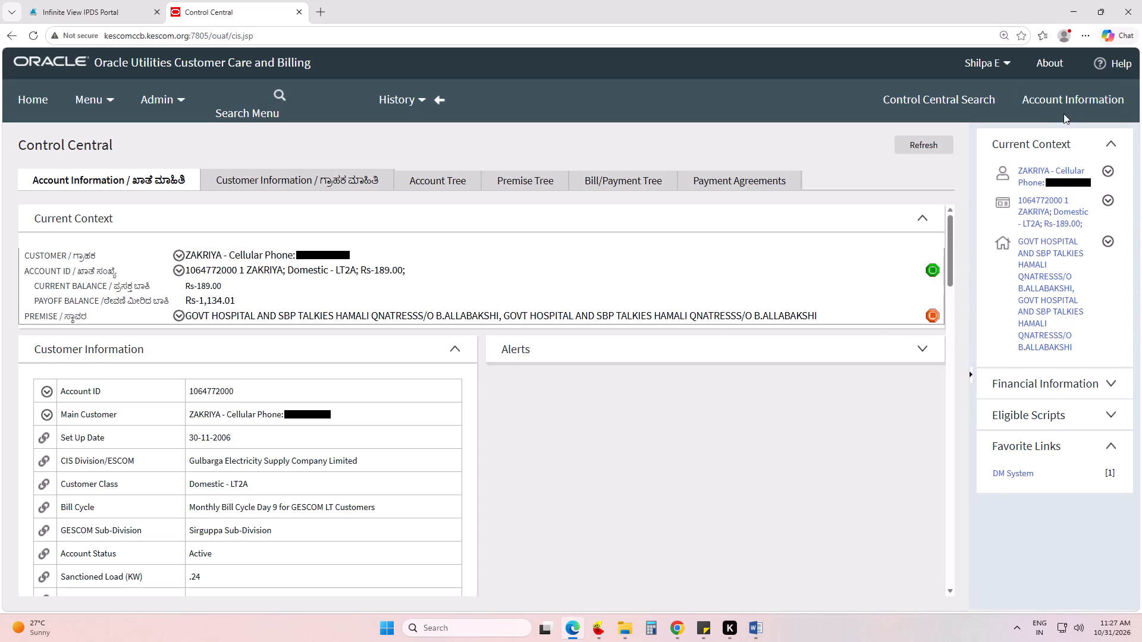
Open the customer's account record from the current context and examine its main details down to the debt class balances.
scroll(166, 362, "down", 1)
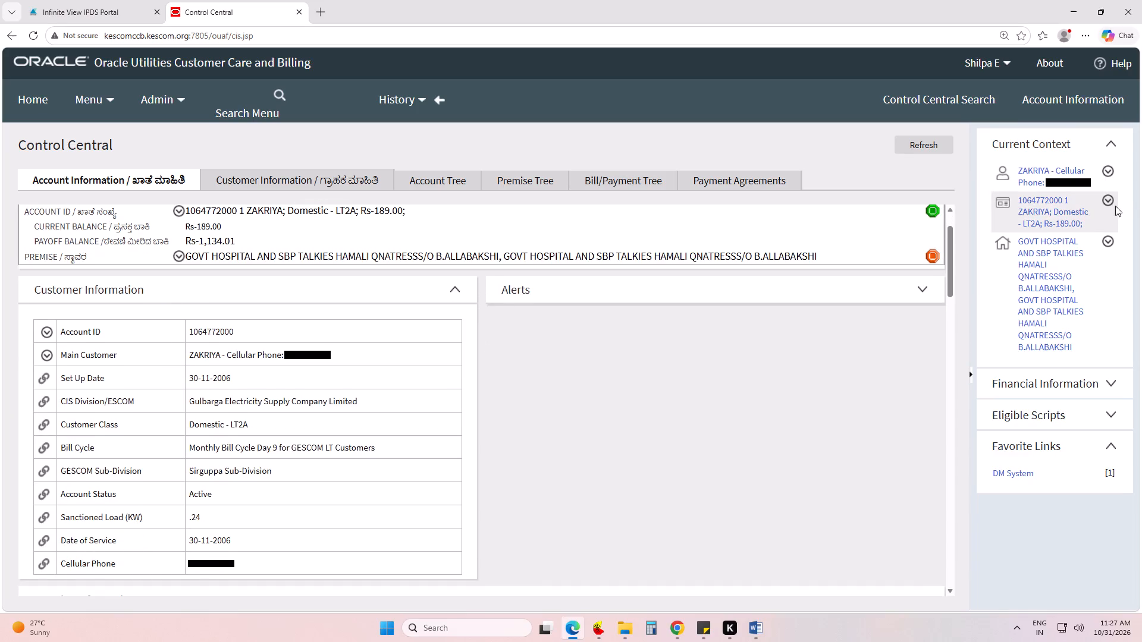
left_click(1109, 202)
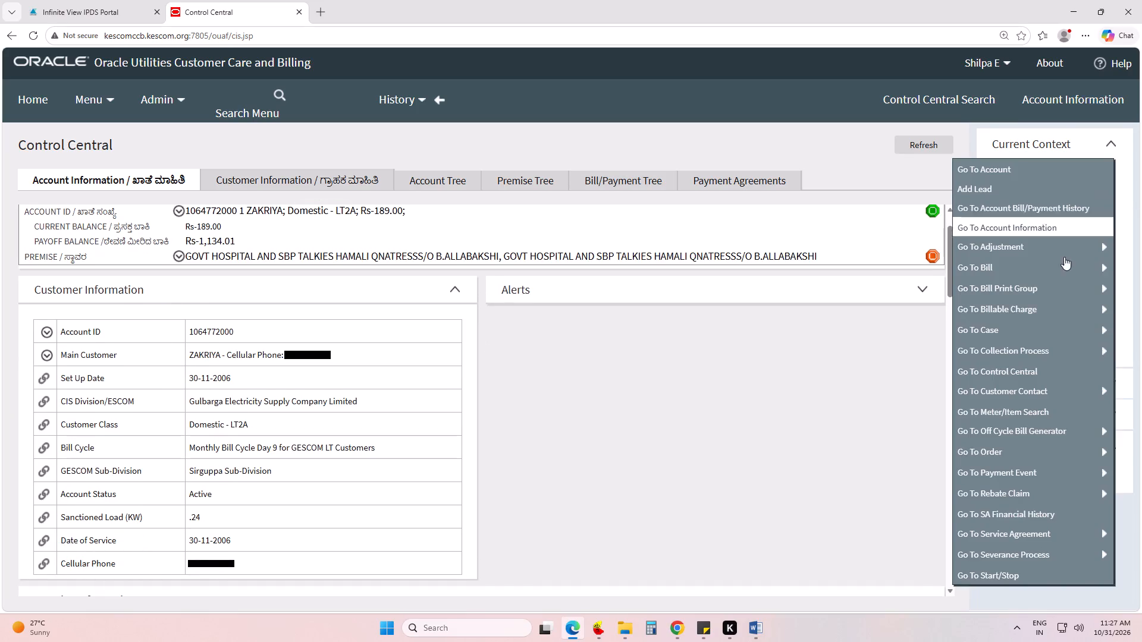
left_click(930, 370)
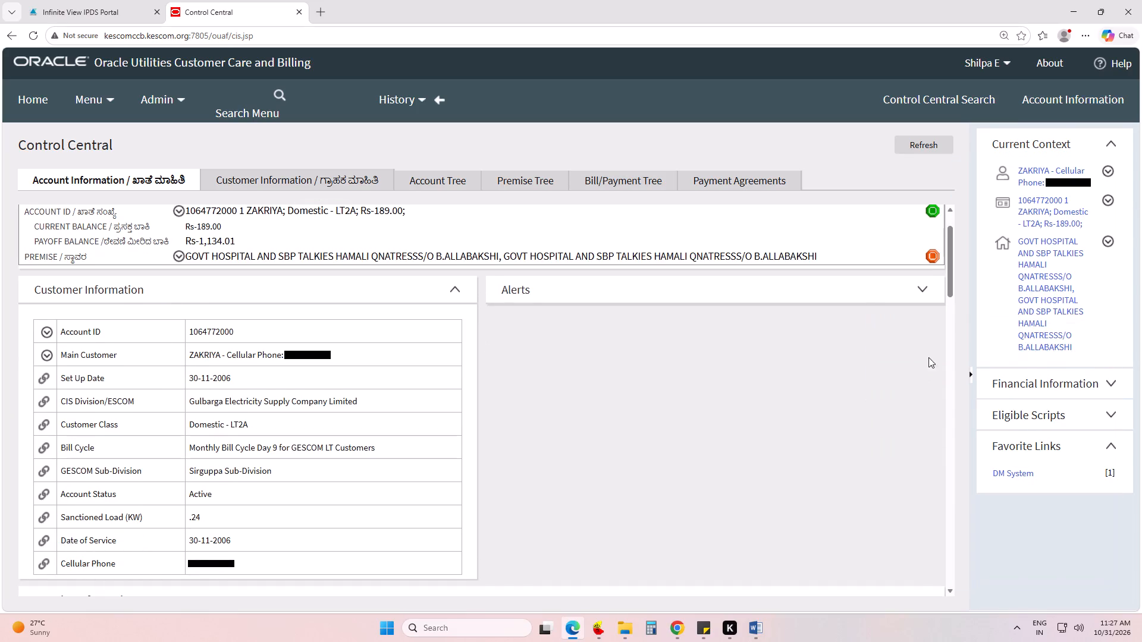
left_click(1052, 194)
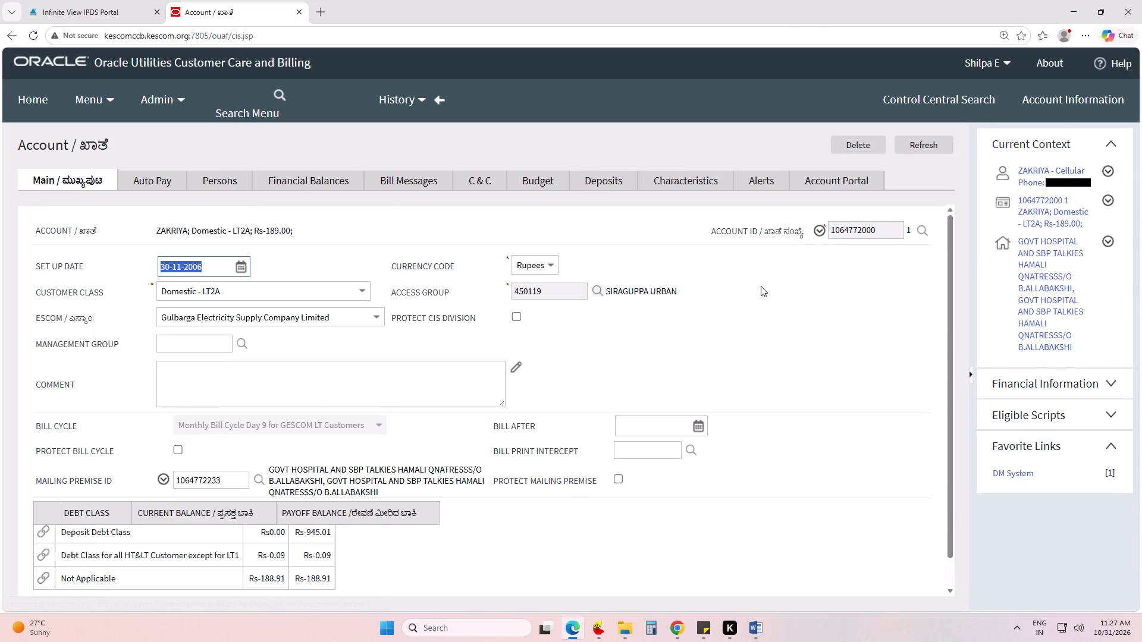
scroll(331, 416, "down", 2)
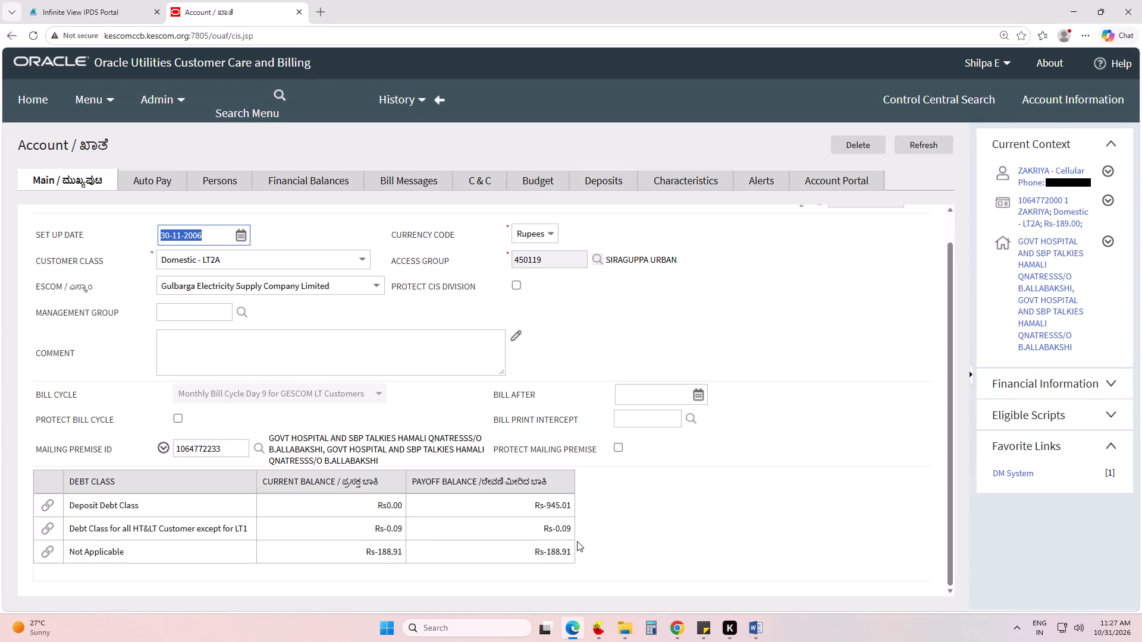
scroll(630, 535, "down", 5)
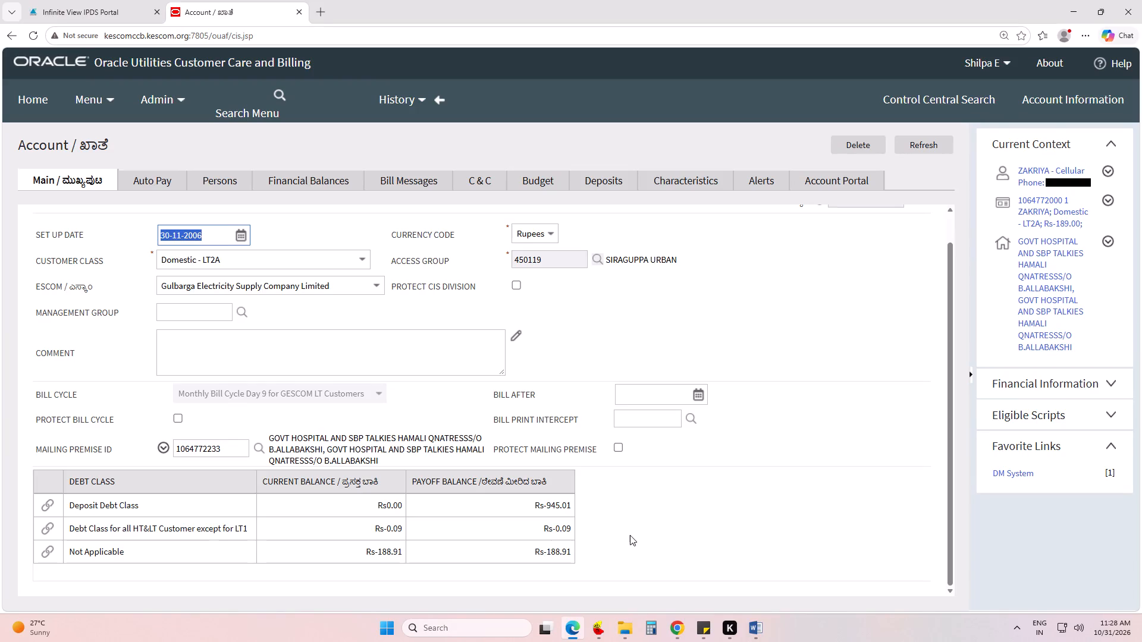
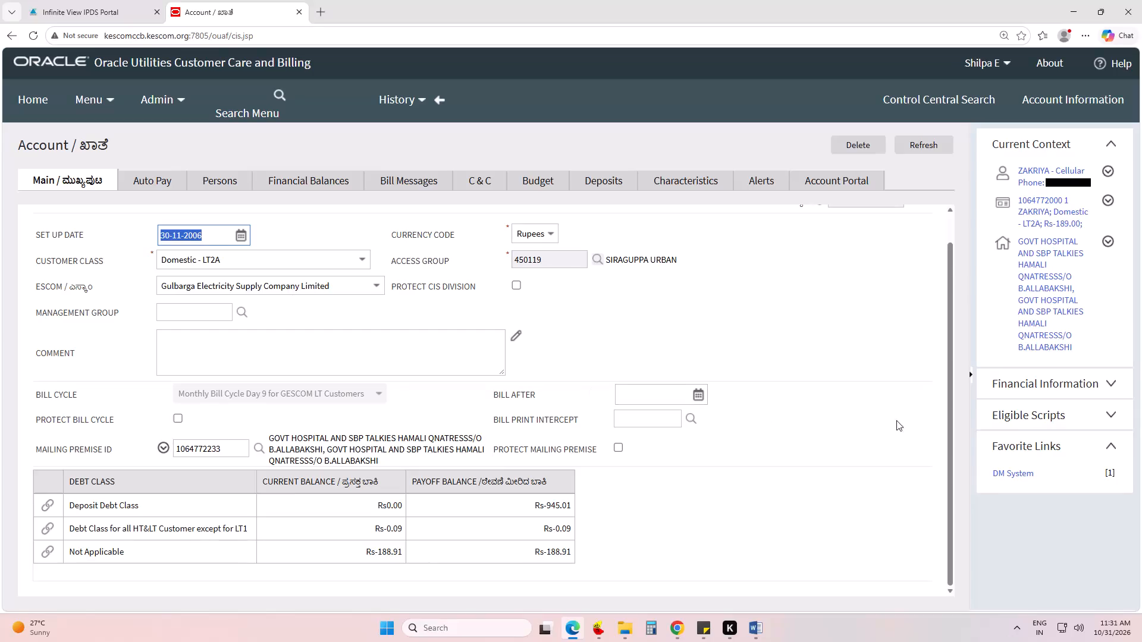
Leave the customer's account record and return to the home page with a fresh Control Central Search.
left_click(820, 430)
scroll(106, 192, "up", 3)
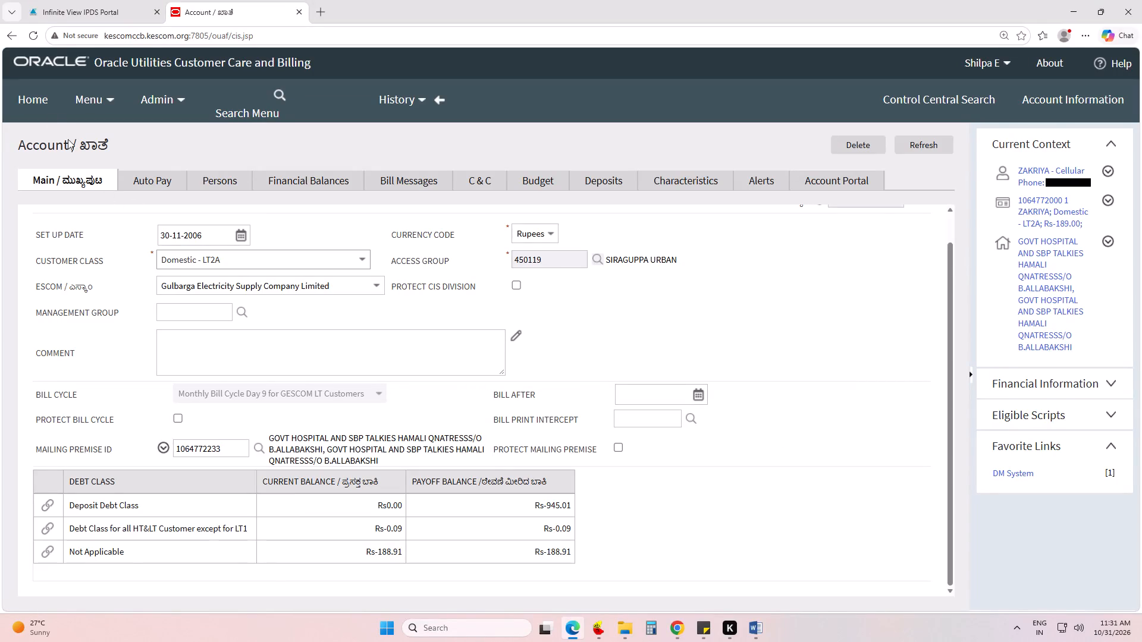
left_click(46, 105)
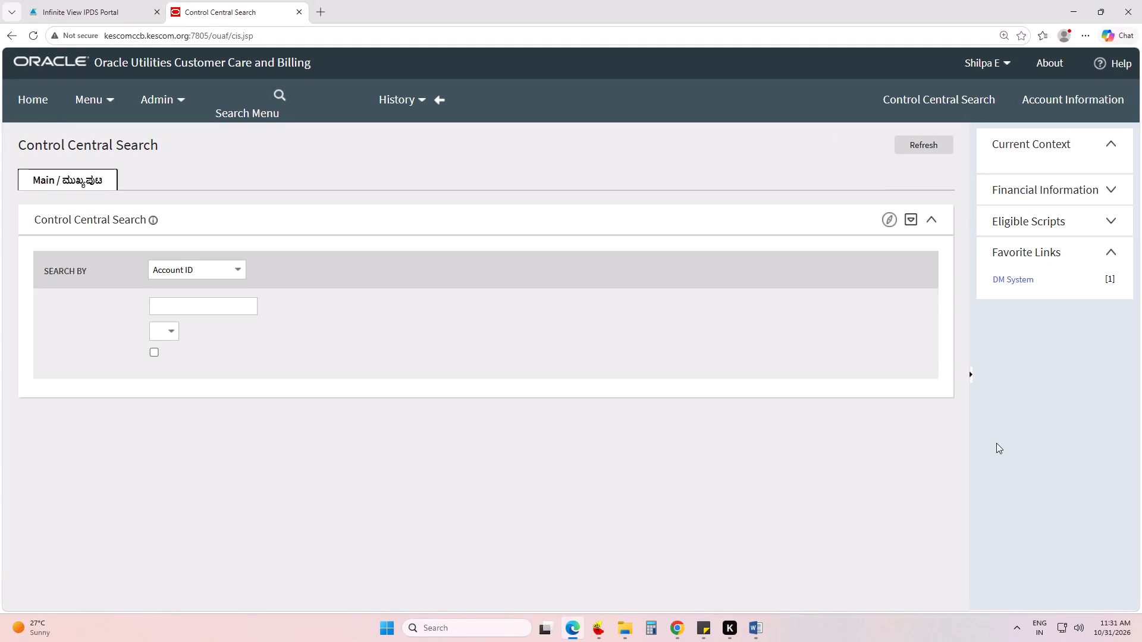
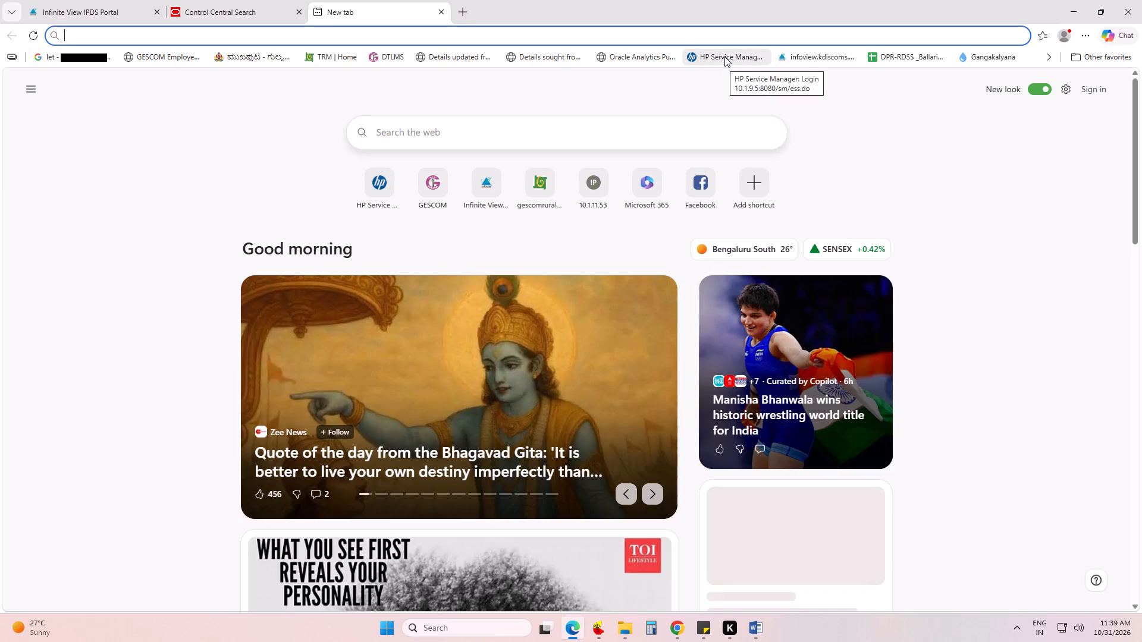
Open the bookmarked HP Service Manager login page in the new browser tab.
left_click(724, 56)
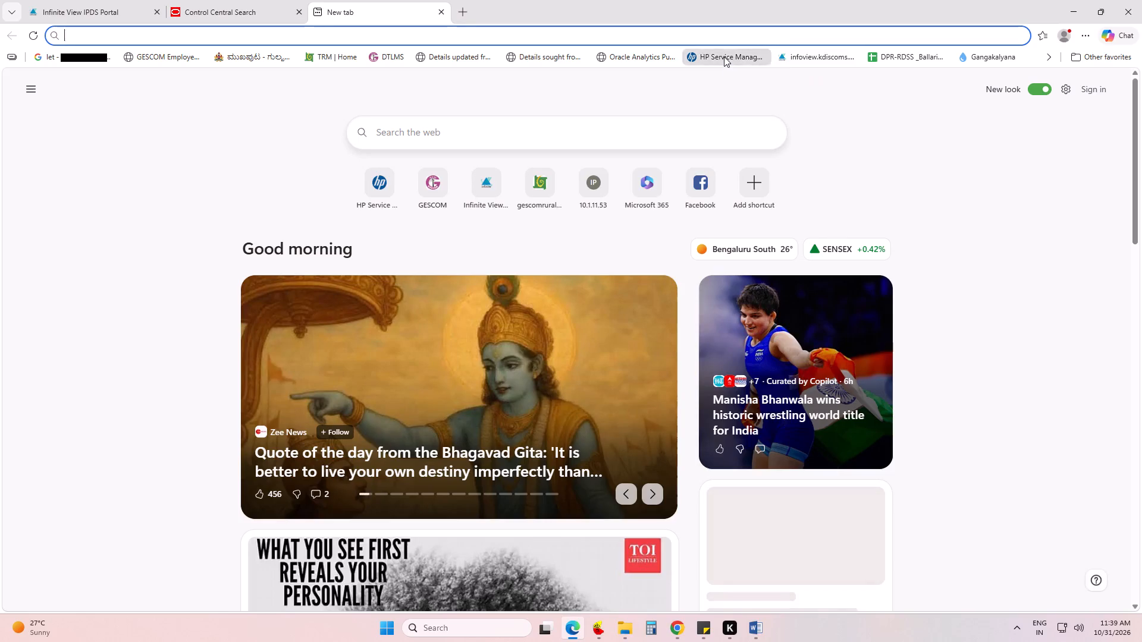